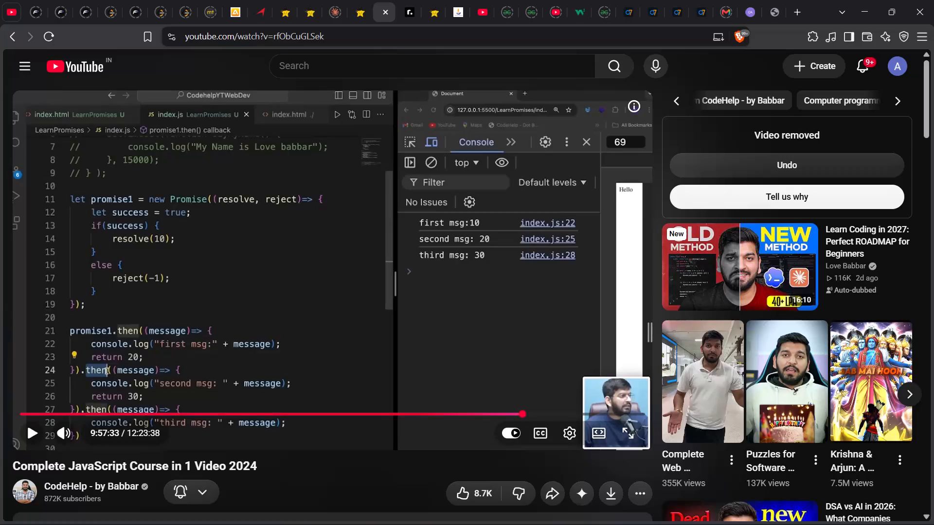
Pause the video and capture a screenshot of the promise1 code, from its definition through the third then() callback.
{"action": "key", "text": "k"}
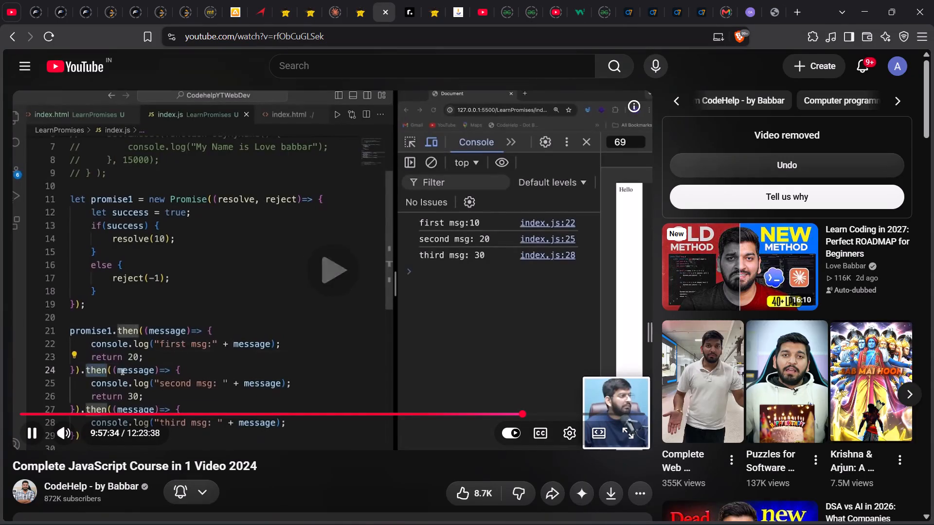
{"action": "key", "text": "k"}
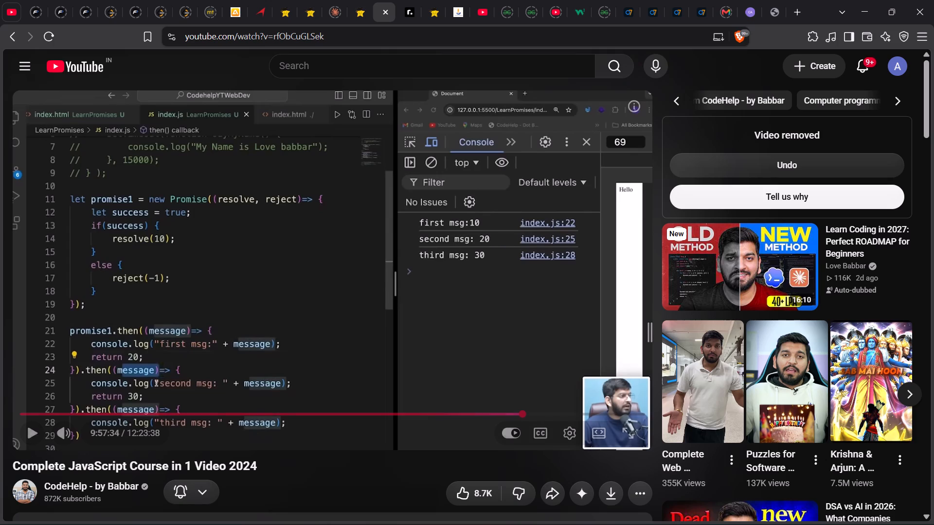
{"action": "key", "text": "Print"}
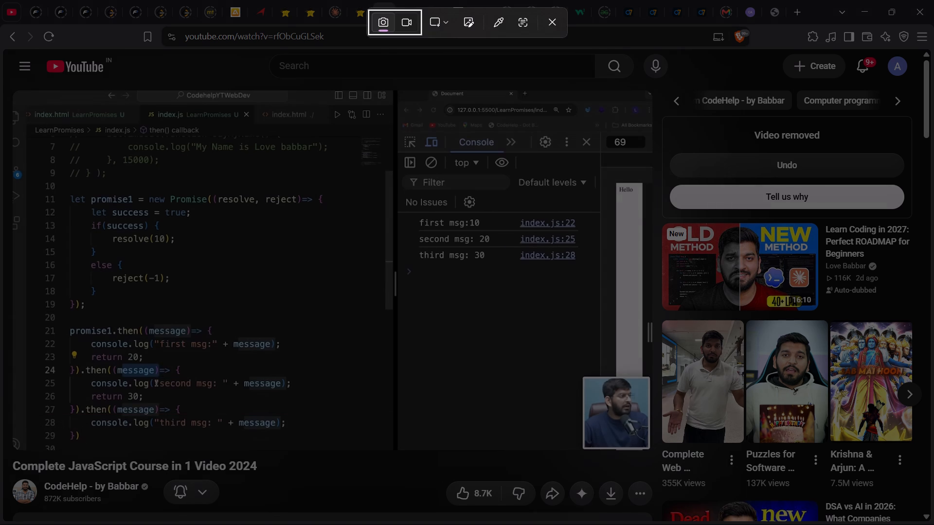
{"action": "left_click_drag", "start_coordinate": [65, 189], "coordinate": [273, 424]}
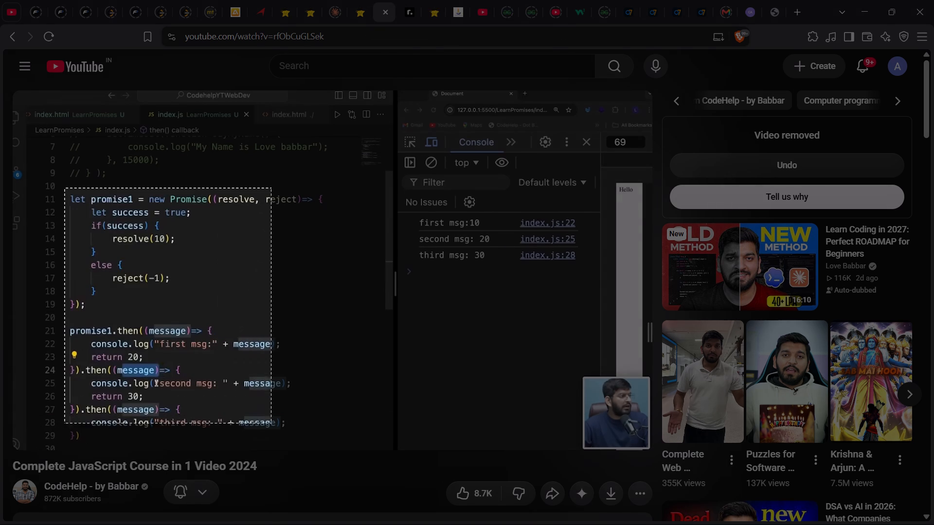
{"action": "left_click_drag", "start_coordinate": [273, 424], "coordinate": [333, 449]}
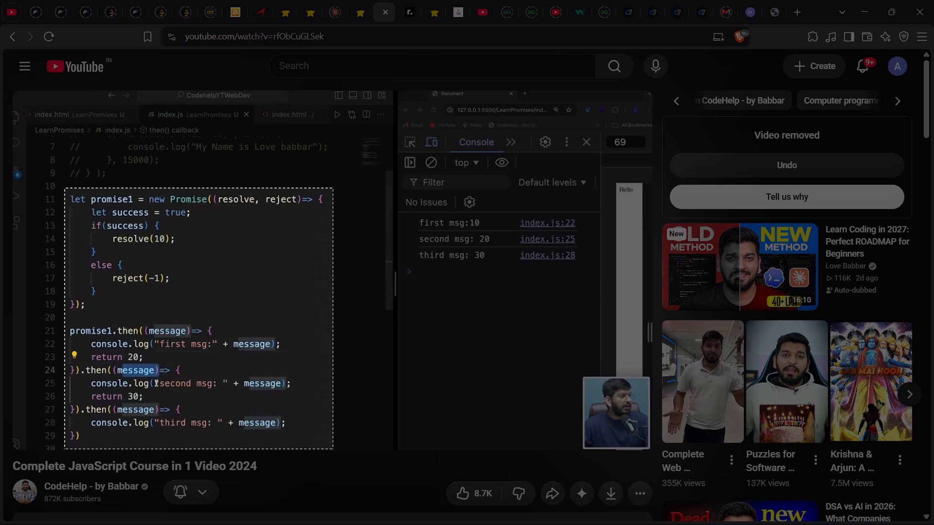
{"action": "left_click_drag", "start_coordinate": [333, 449], "coordinate": [333, 449]}
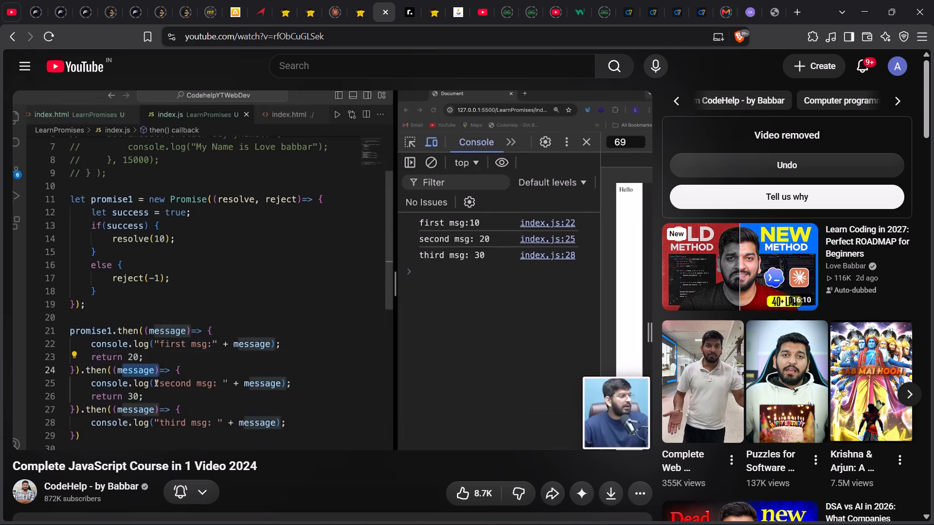
Capture a screenshot of the video's three console output lines, including their index.js links.
{"action": "key", "text": "Print"}
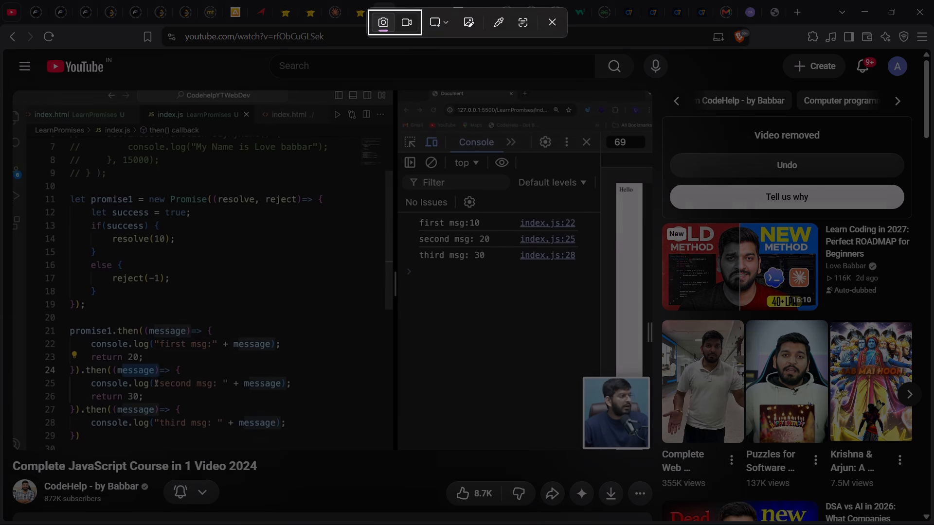
{"action": "left_click_drag", "start_coordinate": [416, 208], "coordinate": [514, 269]}
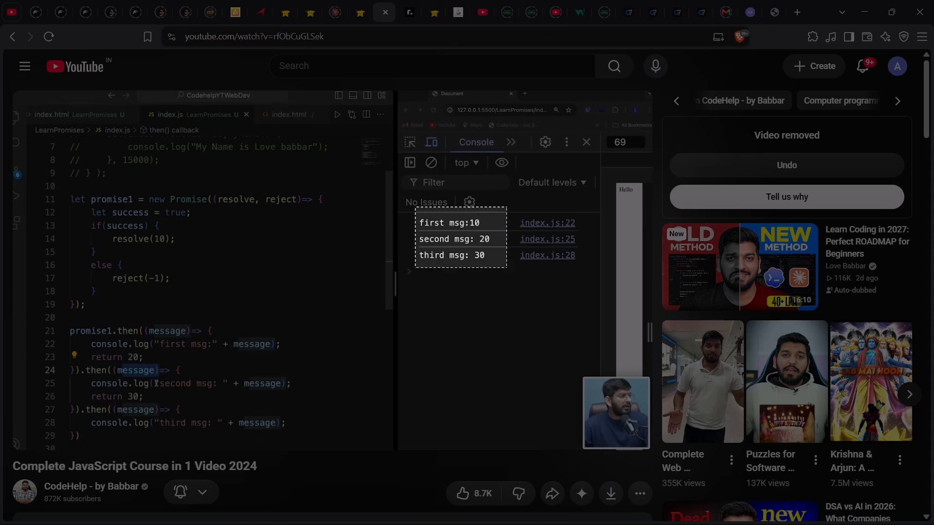
{"action": "left_click_drag", "start_coordinate": [514, 269], "coordinate": [591, 281]}
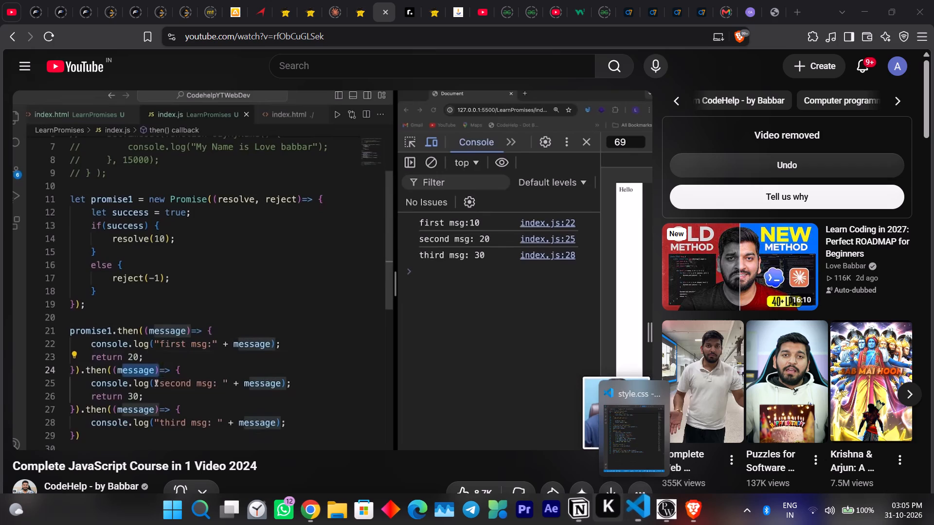
Switch to the Complete Javascript page in Notion and start an empty line below the async code explanation at its end.
{"action": "left_click", "coordinate": [583, 455]}
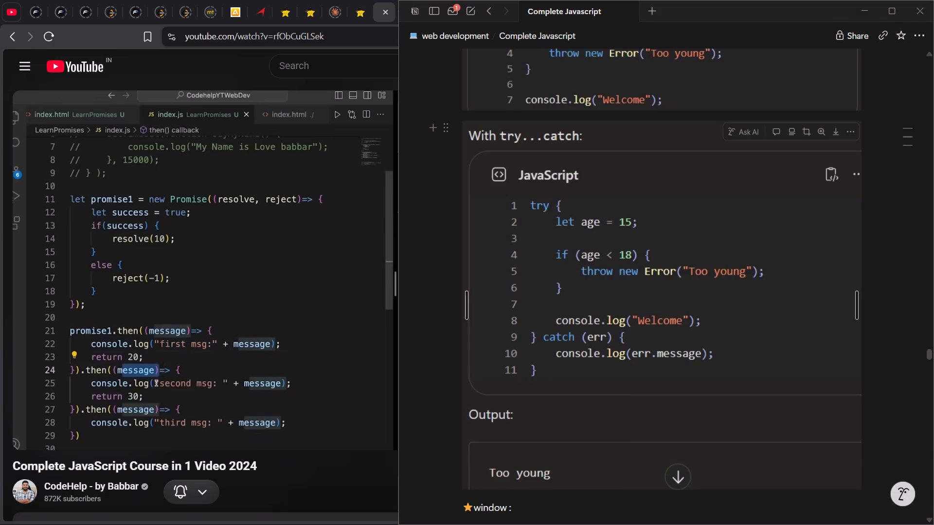
{"action": "scroll", "coordinate": [583, 455], "scroll_direction": "down", "scroll_amount": 16}
{"action": "scroll", "coordinate": [583, 455], "scroll_direction": "down", "scroll_amount": 5}
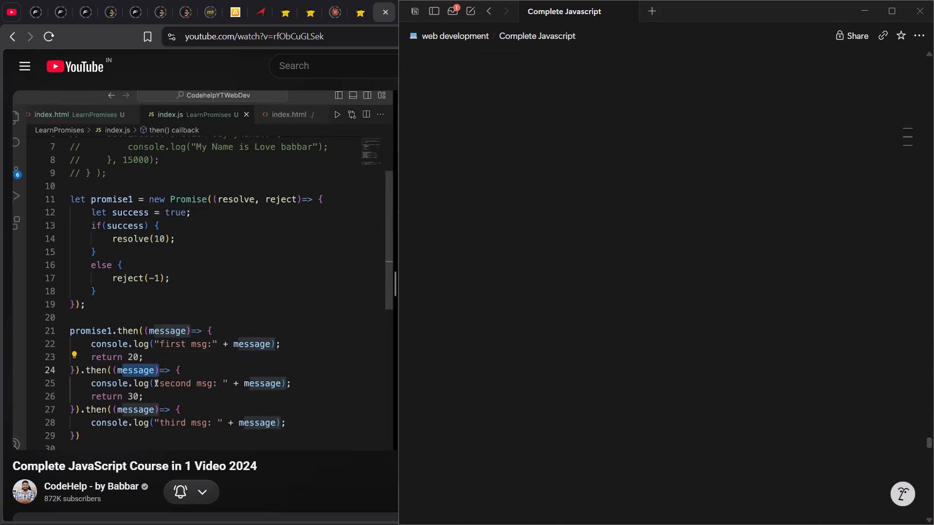
{"action": "scroll", "coordinate": [583, 455], "scroll_direction": "down", "scroll_amount": 12}
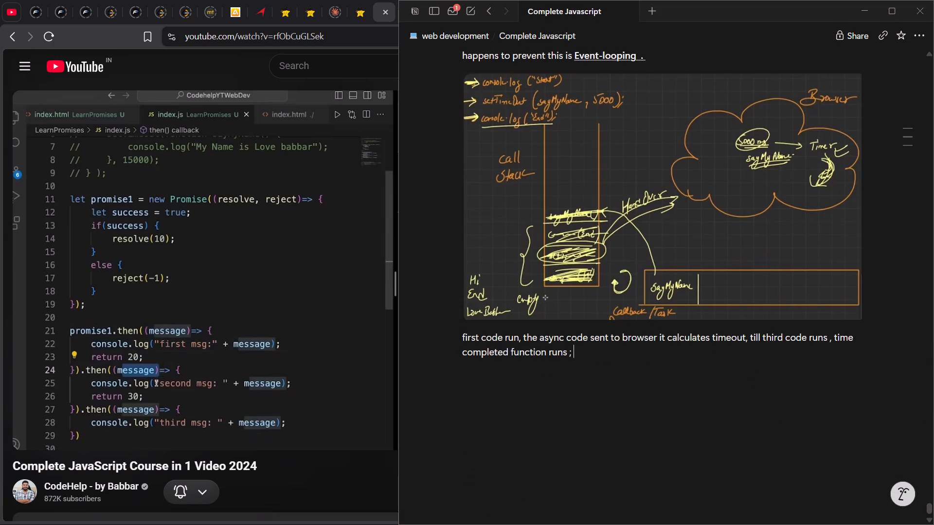
{"action": "left_click", "coordinate": [538, 400]}
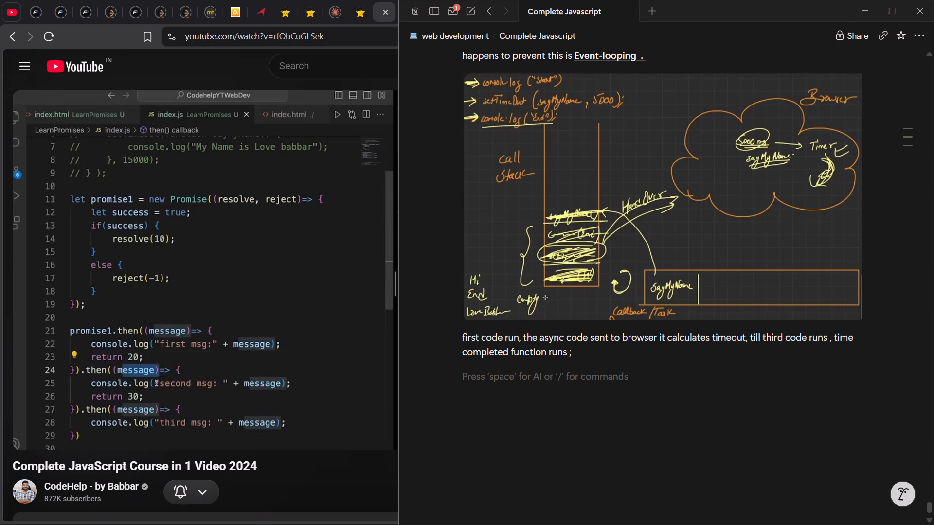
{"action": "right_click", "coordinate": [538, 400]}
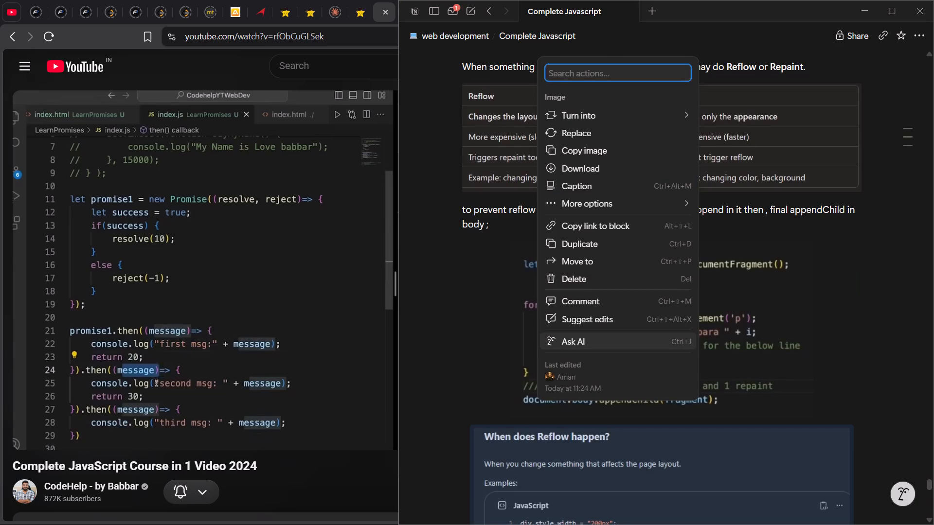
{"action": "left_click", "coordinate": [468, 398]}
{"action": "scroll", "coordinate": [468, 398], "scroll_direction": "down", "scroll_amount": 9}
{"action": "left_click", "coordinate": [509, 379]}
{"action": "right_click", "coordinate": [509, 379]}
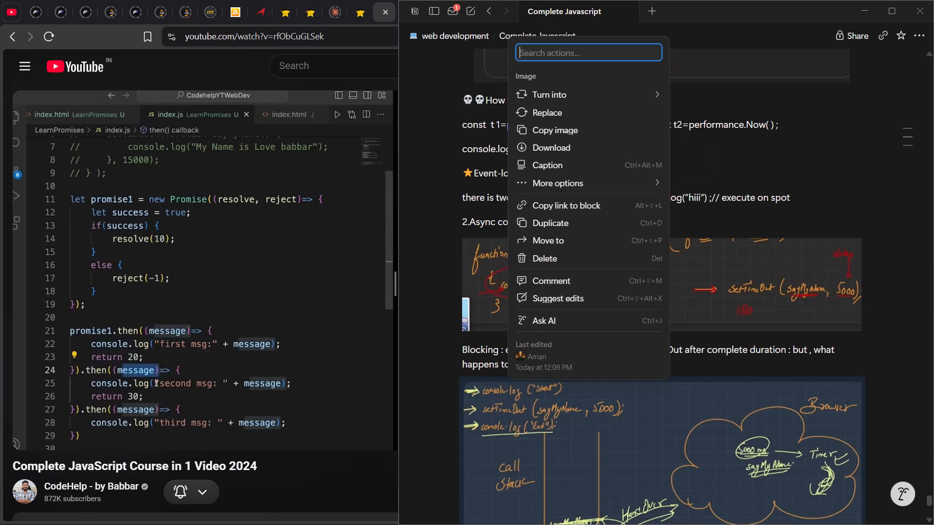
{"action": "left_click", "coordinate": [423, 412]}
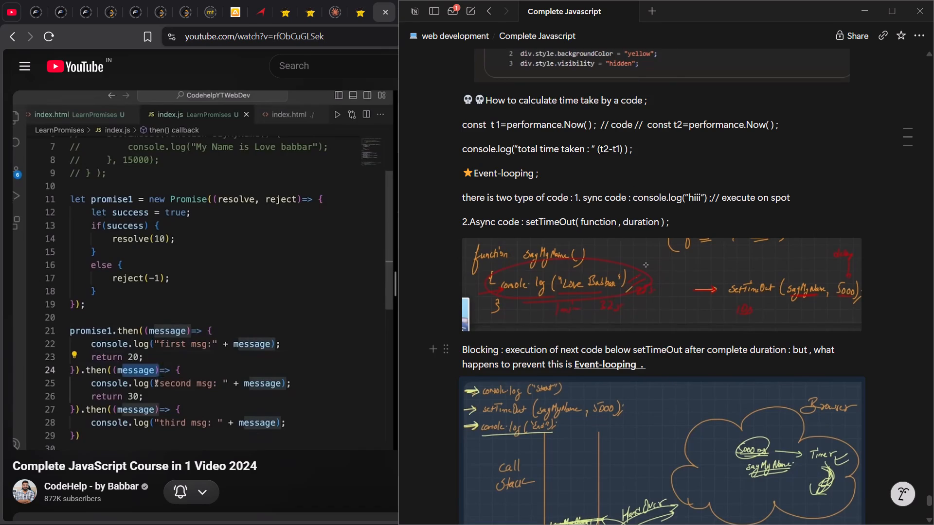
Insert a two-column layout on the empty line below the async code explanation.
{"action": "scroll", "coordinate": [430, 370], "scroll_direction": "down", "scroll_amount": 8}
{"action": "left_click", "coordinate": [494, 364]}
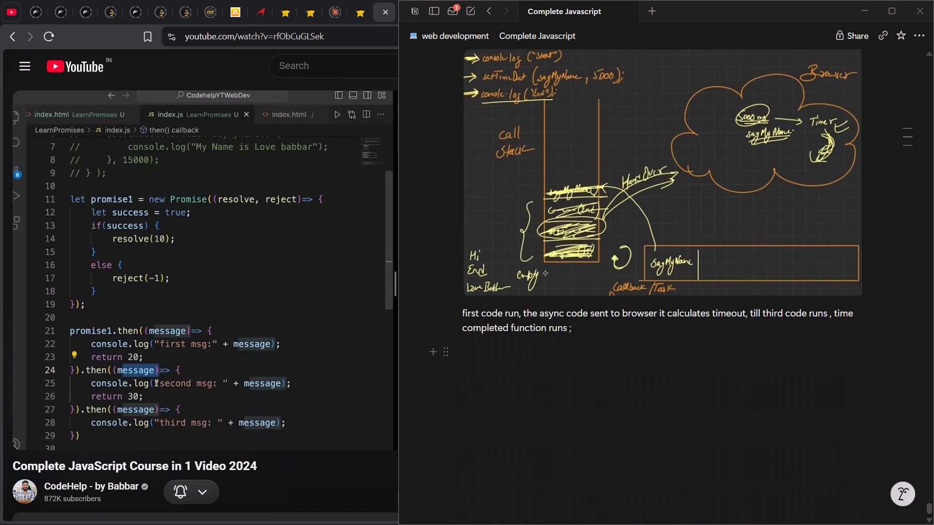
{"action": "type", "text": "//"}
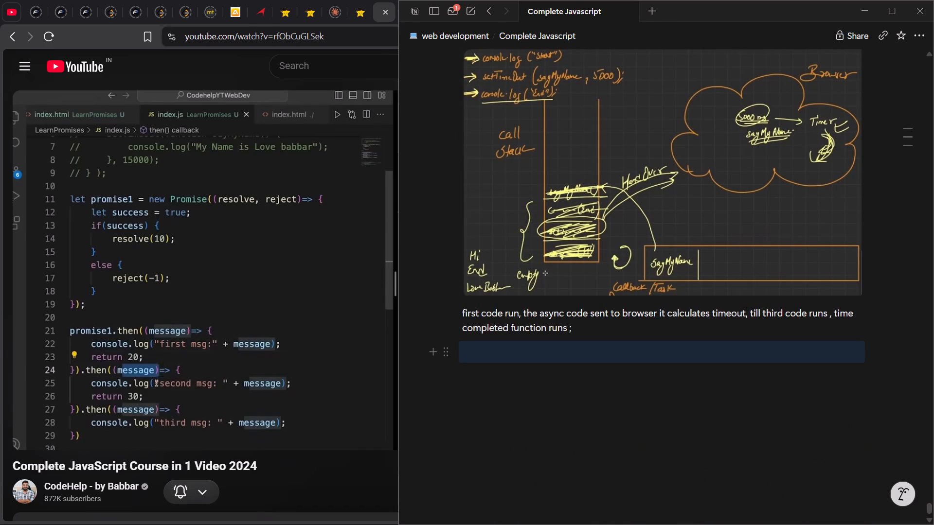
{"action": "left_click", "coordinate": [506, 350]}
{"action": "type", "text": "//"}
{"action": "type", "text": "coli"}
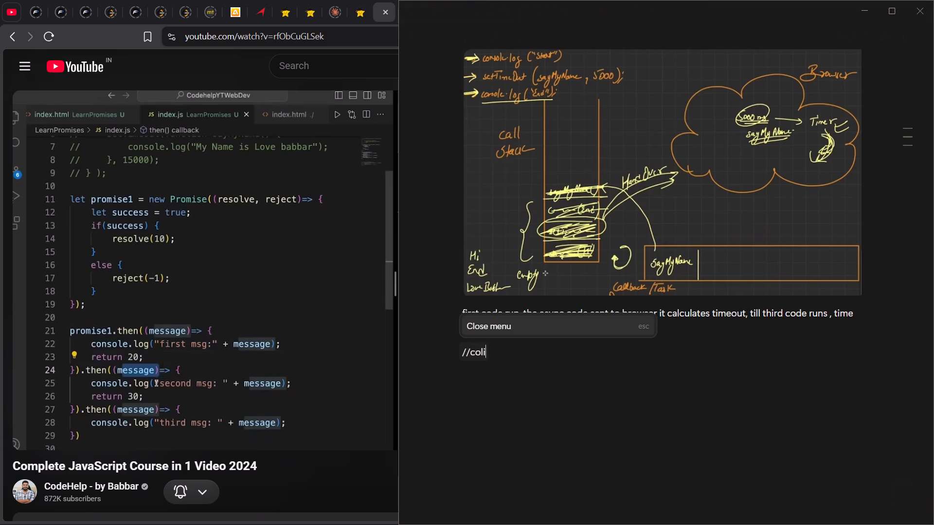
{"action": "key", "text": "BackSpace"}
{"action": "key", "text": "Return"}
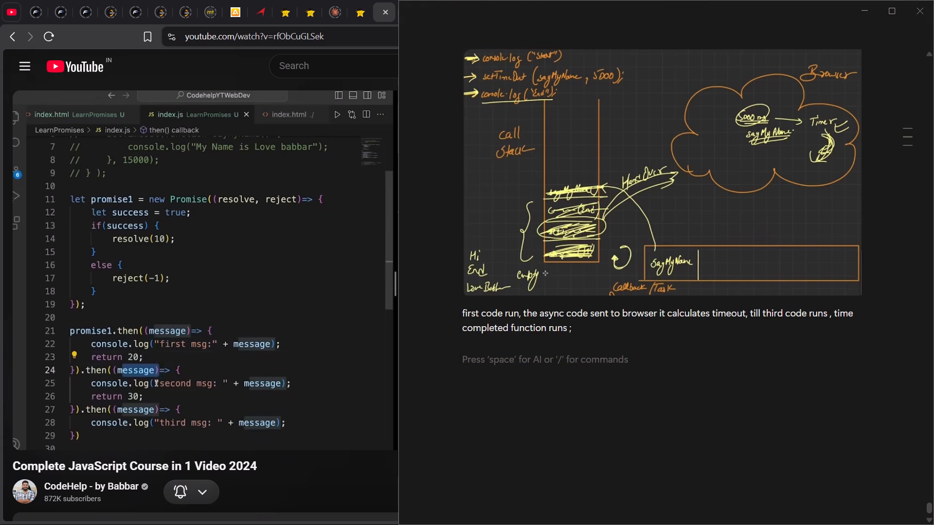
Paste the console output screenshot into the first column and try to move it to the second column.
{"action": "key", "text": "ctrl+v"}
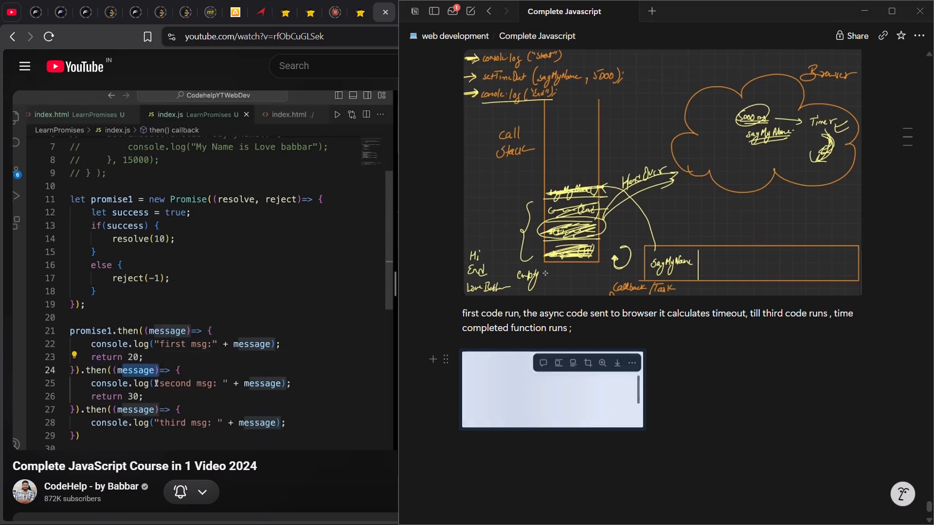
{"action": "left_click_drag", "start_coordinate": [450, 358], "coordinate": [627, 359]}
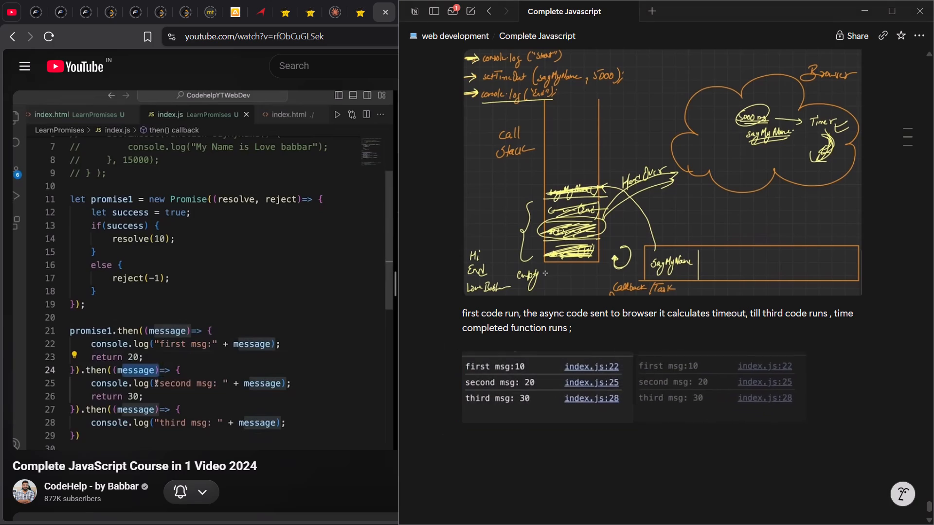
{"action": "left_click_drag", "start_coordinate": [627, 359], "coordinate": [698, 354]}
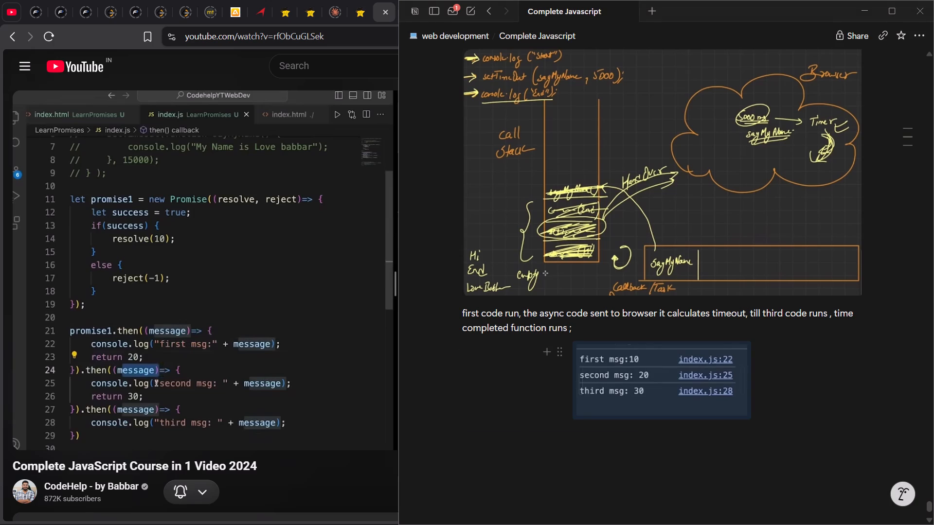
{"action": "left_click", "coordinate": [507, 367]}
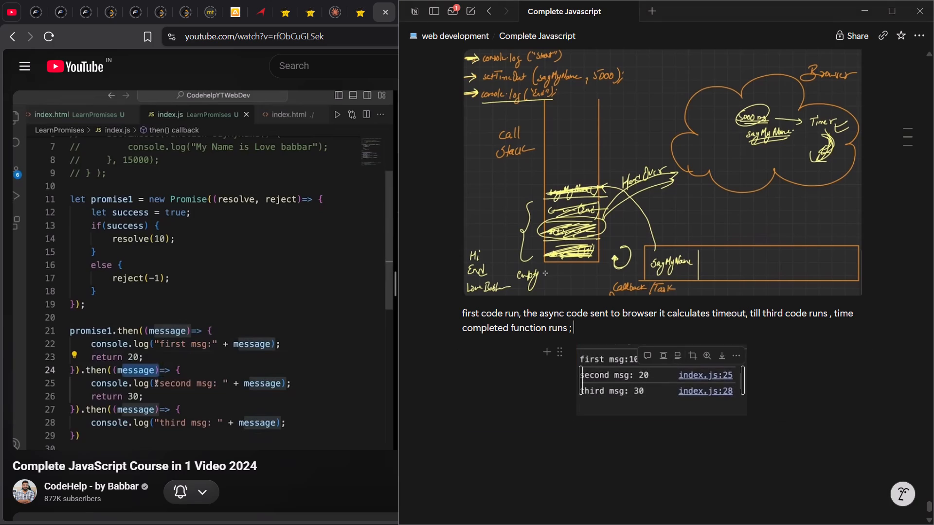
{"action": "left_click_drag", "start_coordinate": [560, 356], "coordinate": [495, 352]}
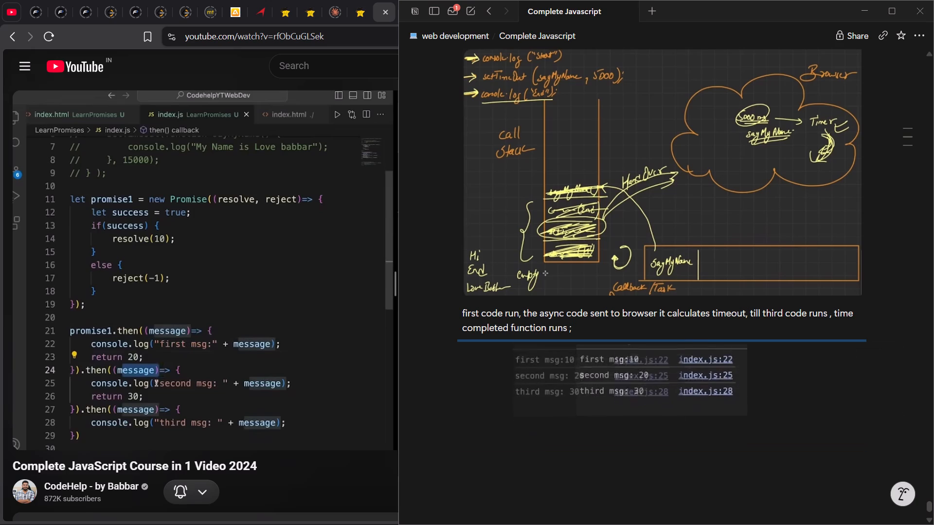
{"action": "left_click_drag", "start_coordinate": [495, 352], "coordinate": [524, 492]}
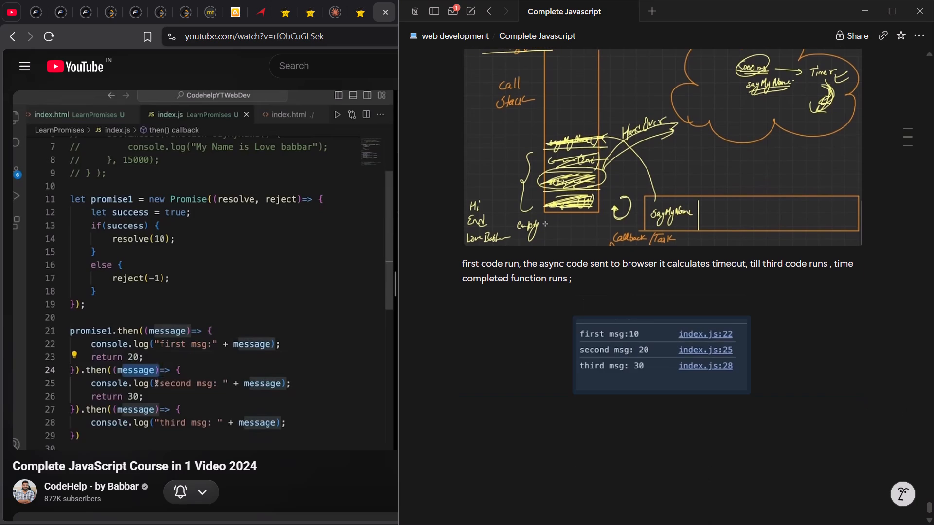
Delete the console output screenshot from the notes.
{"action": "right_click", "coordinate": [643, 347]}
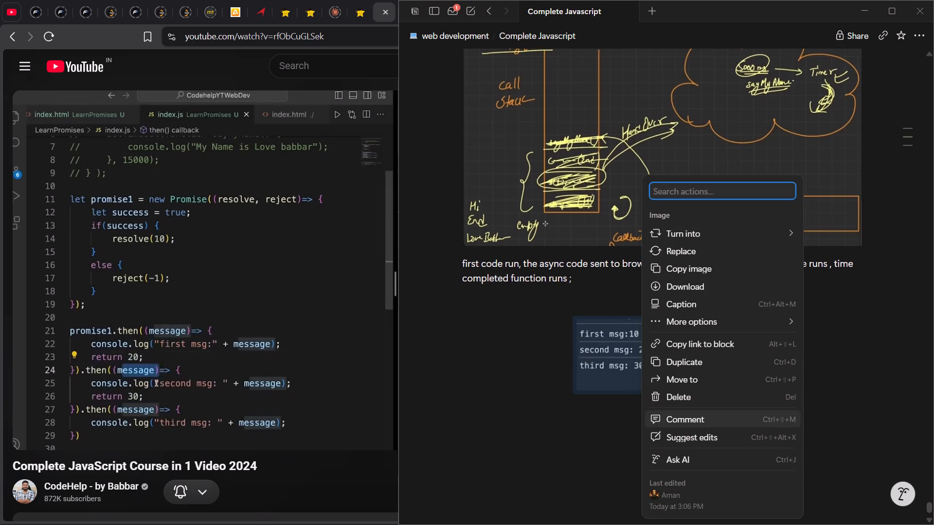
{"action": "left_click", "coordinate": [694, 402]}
Insert a two-column layout on the empty line below the async code explanation.
{"action": "left_click", "coordinate": [510, 354]}
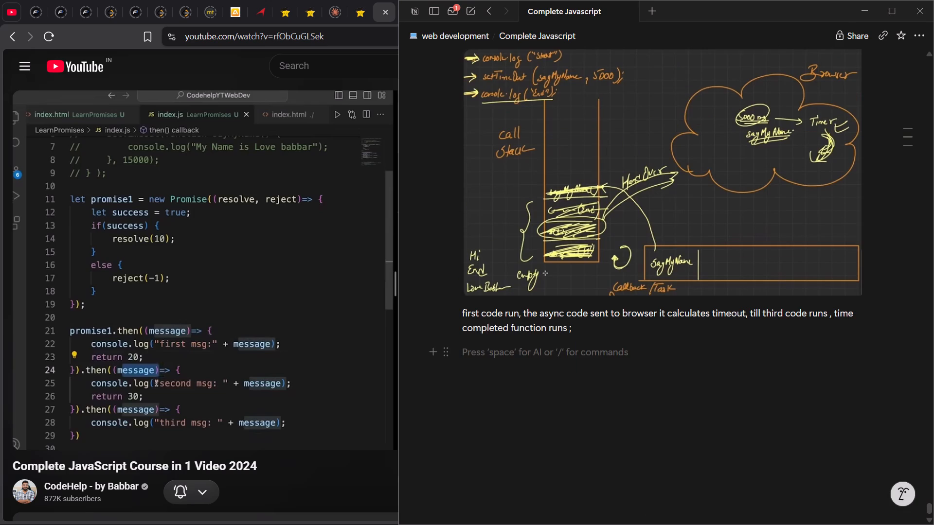
{"action": "left_click", "coordinate": [744, 359]}
{"action": "type", "text": "//"}
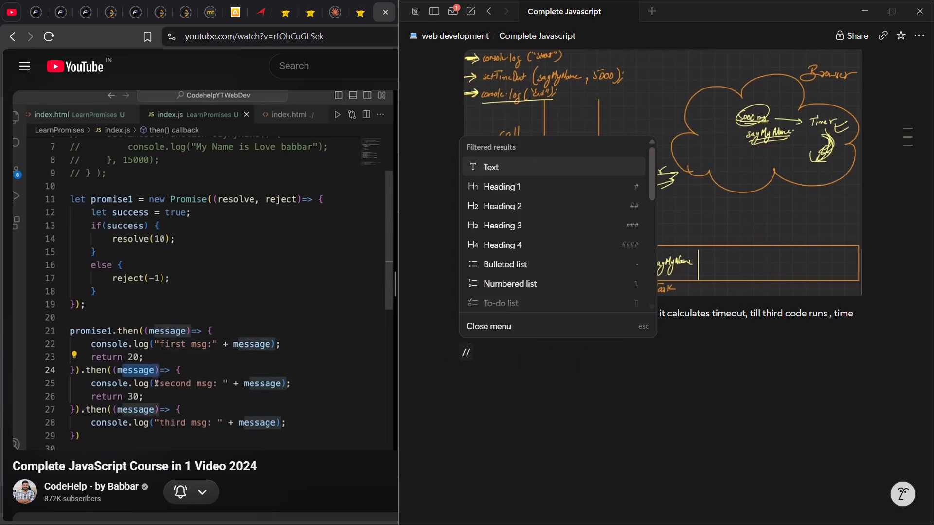
{"action": "key", "text": "c"}
{"action": "key", "text": "o"}
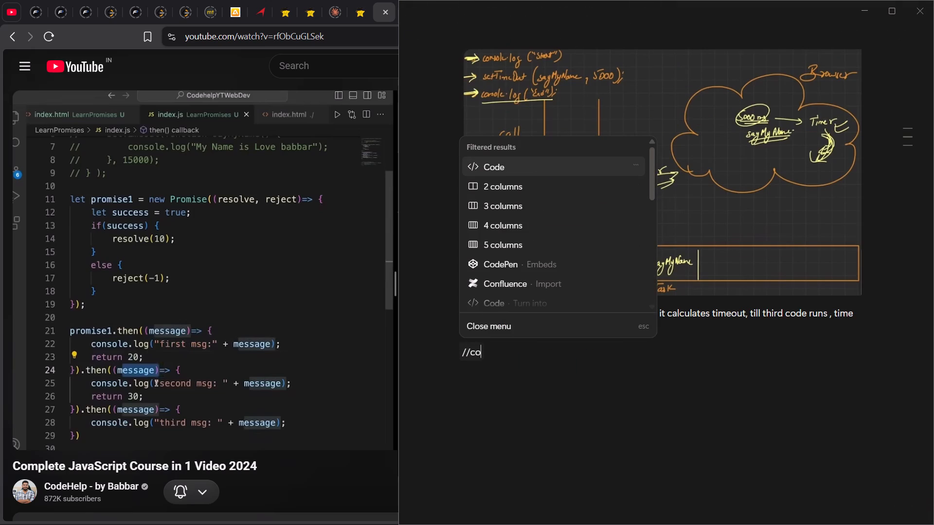
{"action": "key", "text": "Down"}
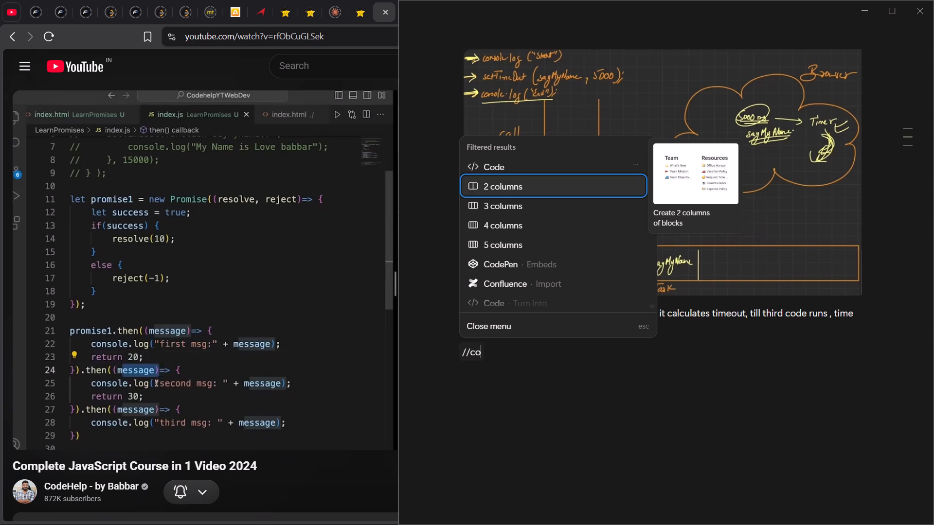
{"action": "key", "text": "Return"}
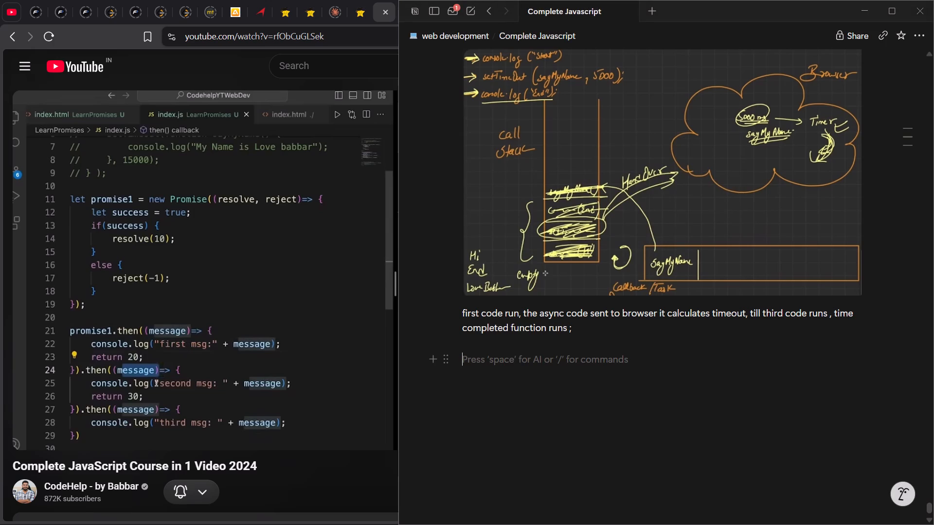
Paste the promise code screenshot from the clipboard history into the first column.
{"action": "key", "text": "super+v"}
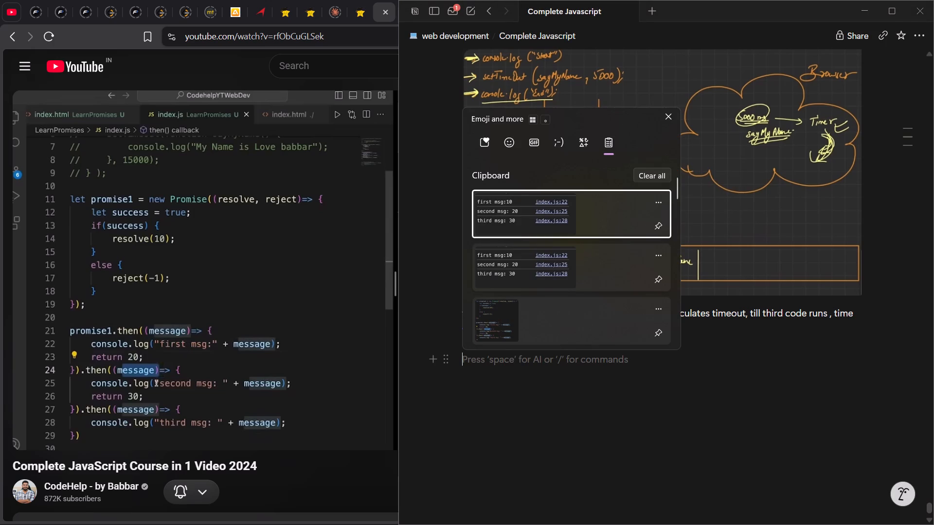
{"action": "scroll", "coordinate": [527, 320], "scroll_direction": "down", "scroll_amount": 1}
{"action": "left_click", "coordinate": [528, 307]}
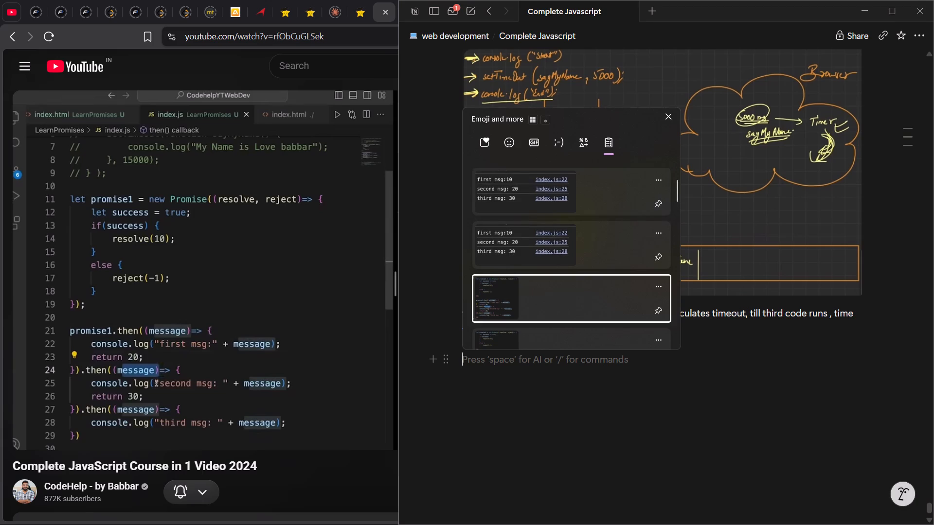
Paste the promise code screenshot into the first column of the two-column layout.
{"action": "key", "text": "ctrl+v"}
Paste the console output screenshot from the clipboard history into the second column, beside the promise code.
{"action": "left_click", "coordinate": [713, 366]}
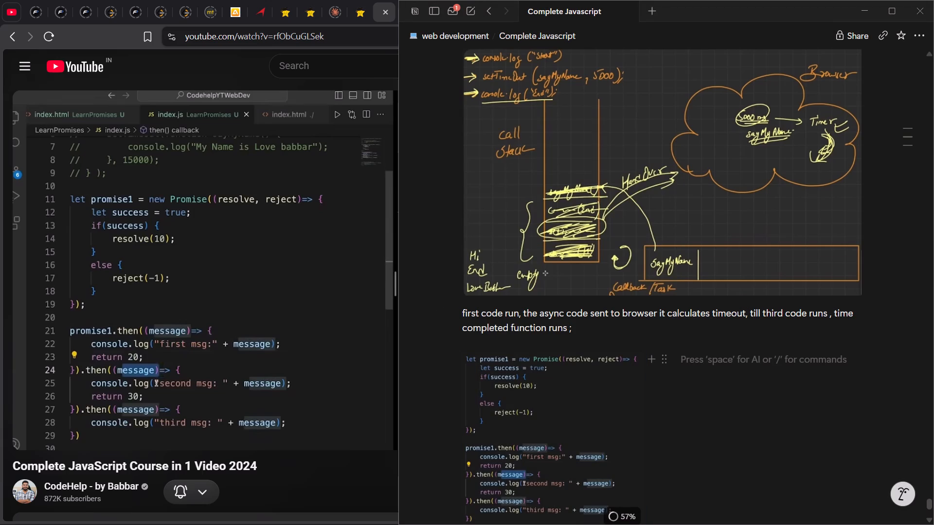
{"action": "key", "text": "super+v"}
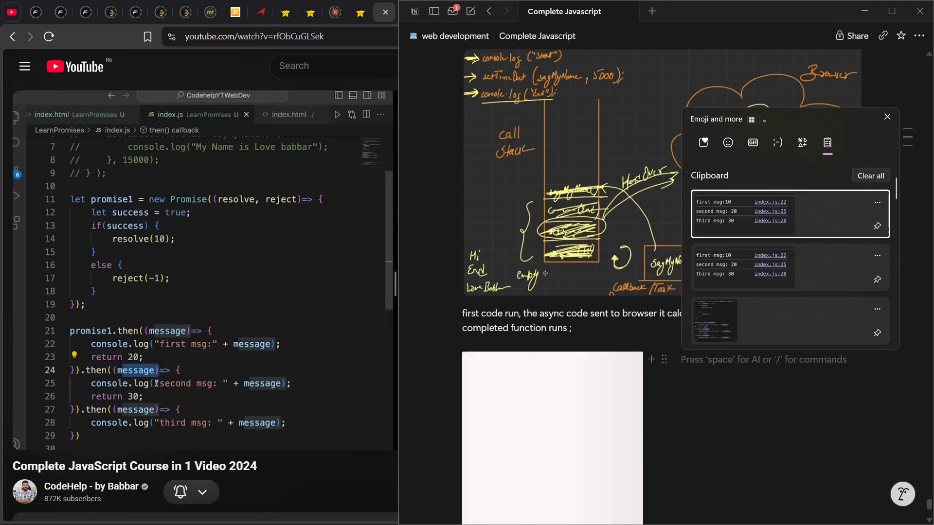
{"action": "left_click", "coordinate": [759, 227]}
{"action": "key", "text": "ctrl+v"}
Widen the Notion window by moving its shared edge with the YouTube window over the video side.
{"action": "scroll", "coordinate": [736, 380], "scroll_direction": "down", "scroll_amount": 1}
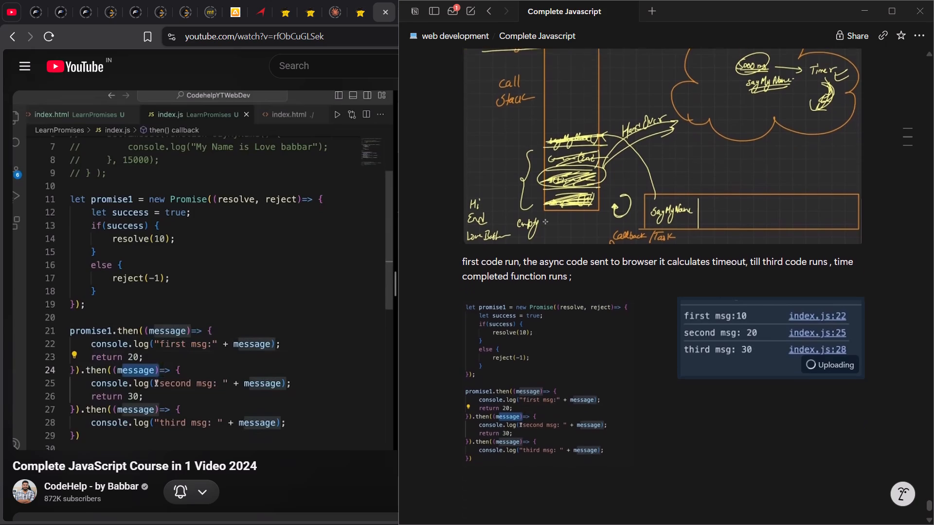
{"action": "scroll", "coordinate": [736, 380], "scroll_direction": "down", "scroll_amount": 2}
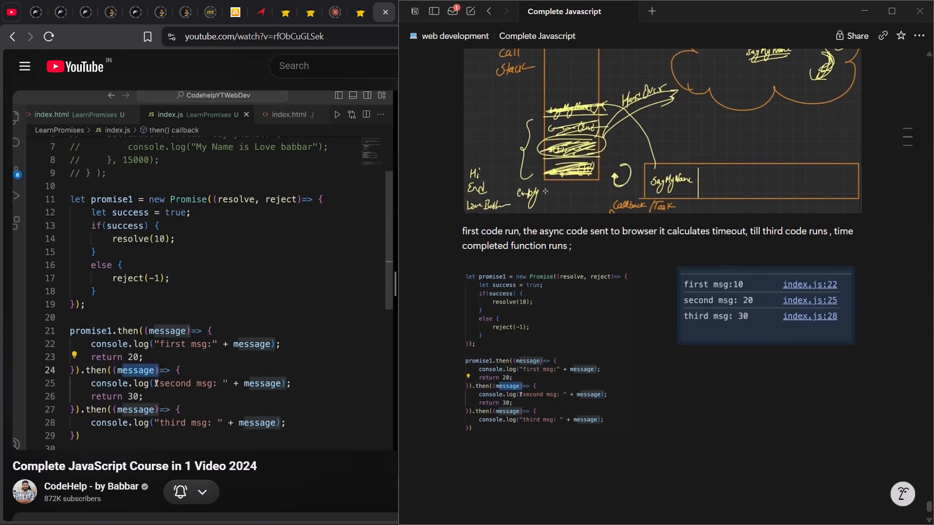
{"action": "left_click_drag", "start_coordinate": [397, 216], "coordinate": [307, 235]}
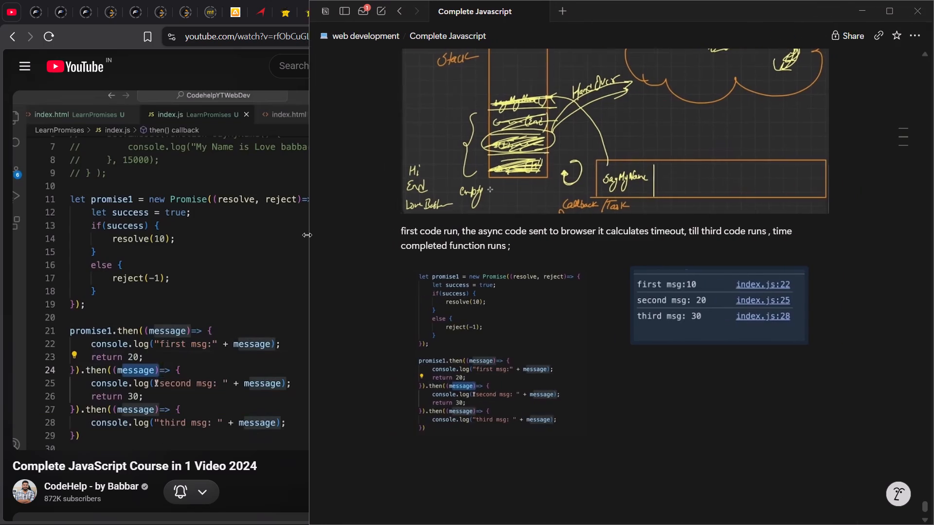
{"action": "left_click_drag", "start_coordinate": [307, 235], "coordinate": [304, 237]}
Place the text cursor at the end of the async code explanation, after "completed function runs ;".
{"action": "scroll", "coordinate": [512, 281], "scroll_direction": "down", "scroll_amount": 1}
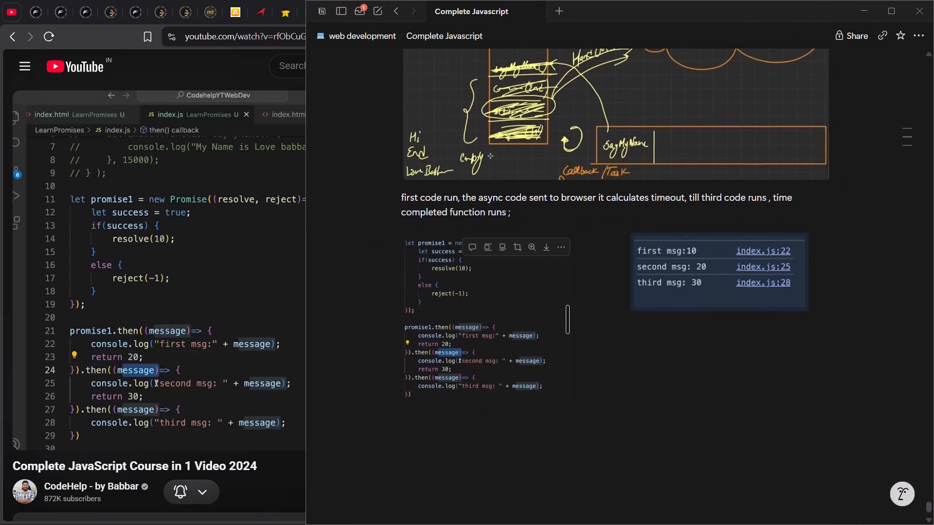
{"action": "scroll", "coordinate": [532, 355], "scroll_direction": "down", "scroll_amount": 1}
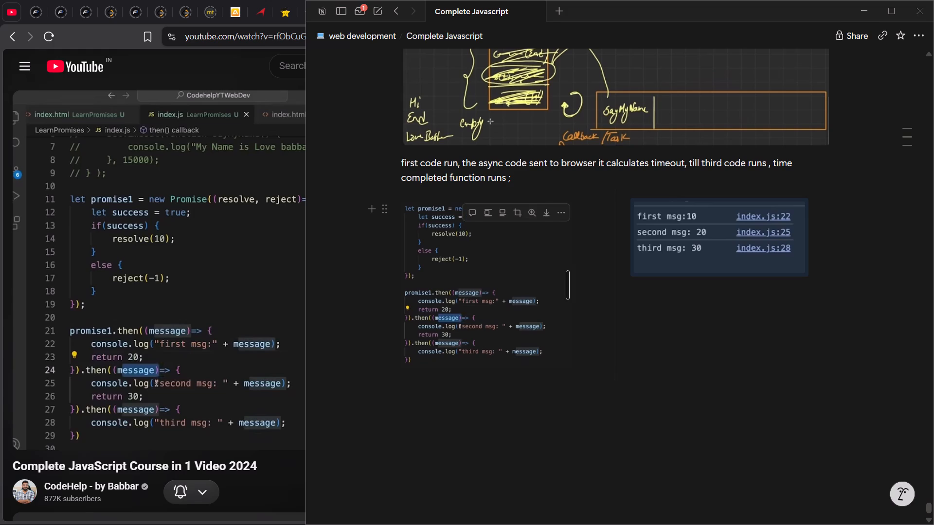
{"action": "left_click", "coordinate": [664, 170]}
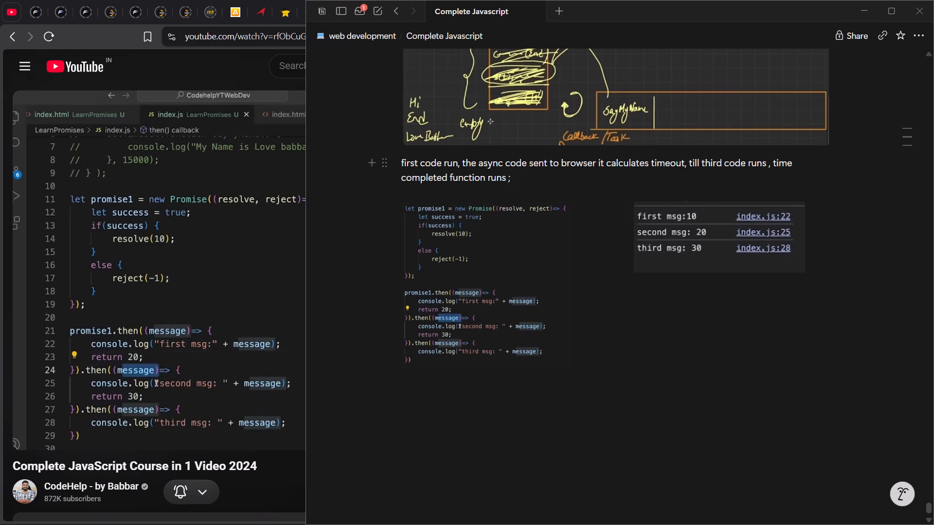
{"action": "left_click", "coordinate": [643, 187]}
{"action": "left_click", "coordinate": [643, 187]}
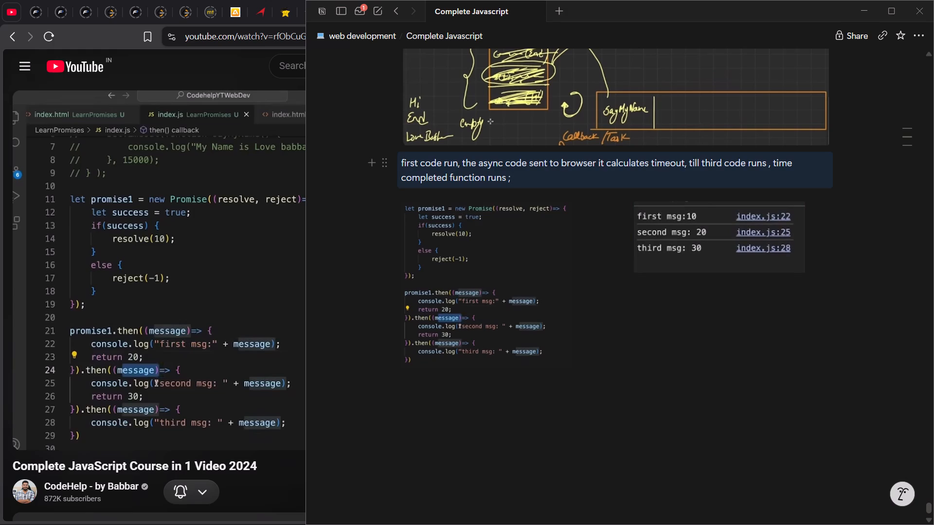
{"action": "left_click", "coordinate": [643, 187]}
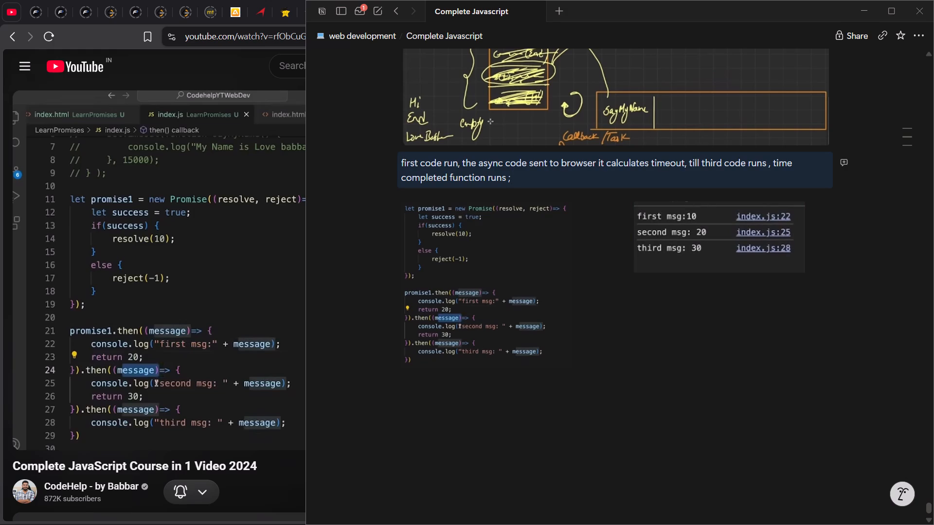
{"action": "left_click", "coordinate": [826, 188]}
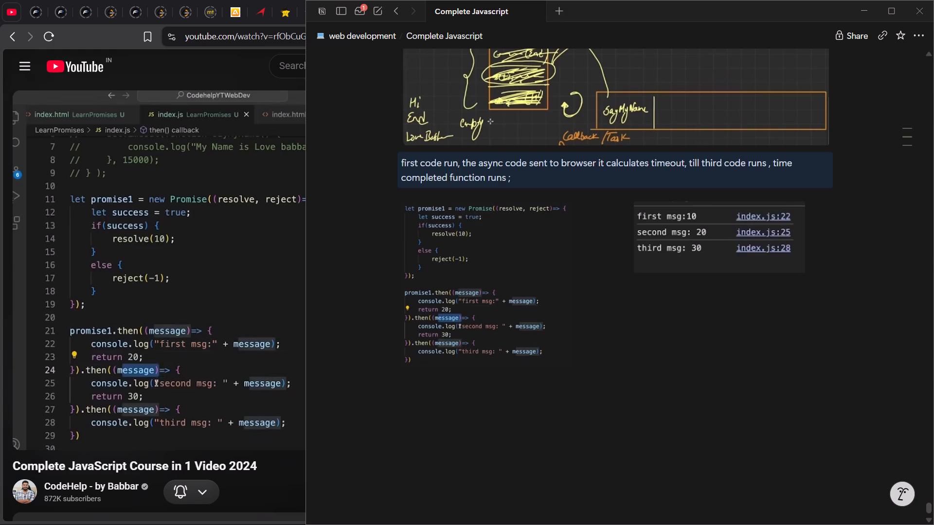
{"action": "left_click", "coordinate": [412, 188]}
{"action": "left_click", "coordinate": [518, 177]}
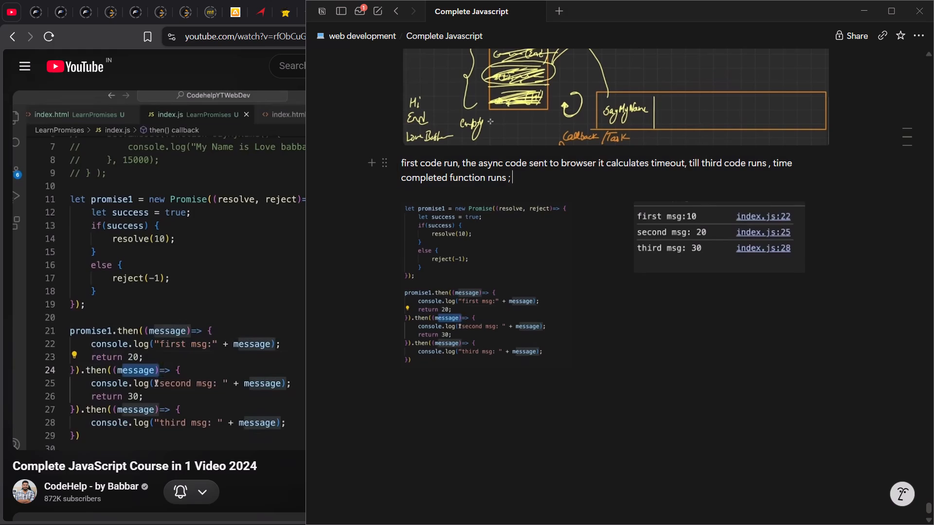
Add a new line below the async code explanation containing two star emojis followed by "Promise : :".
{"action": "key", "text": "Return"}
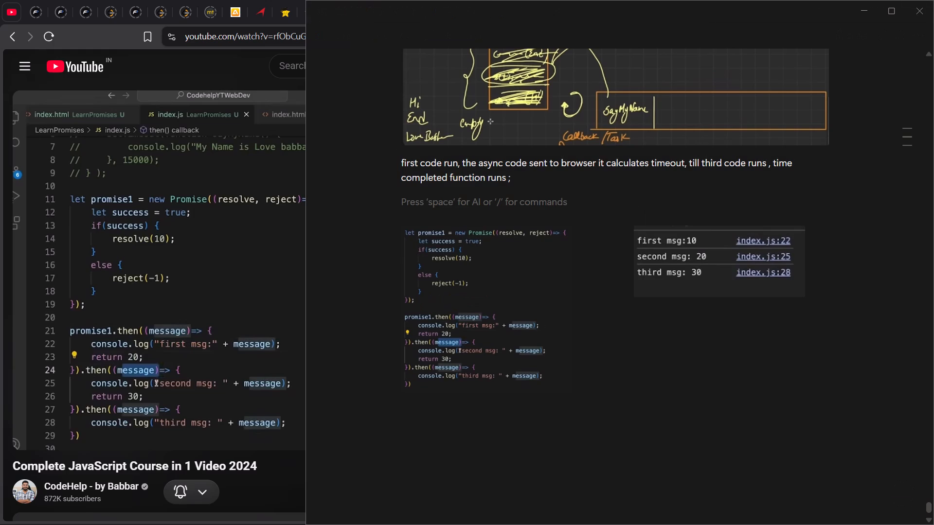
{"action": "key", "text": "super+semicolon"}
{"action": "key", "text": "Return"}
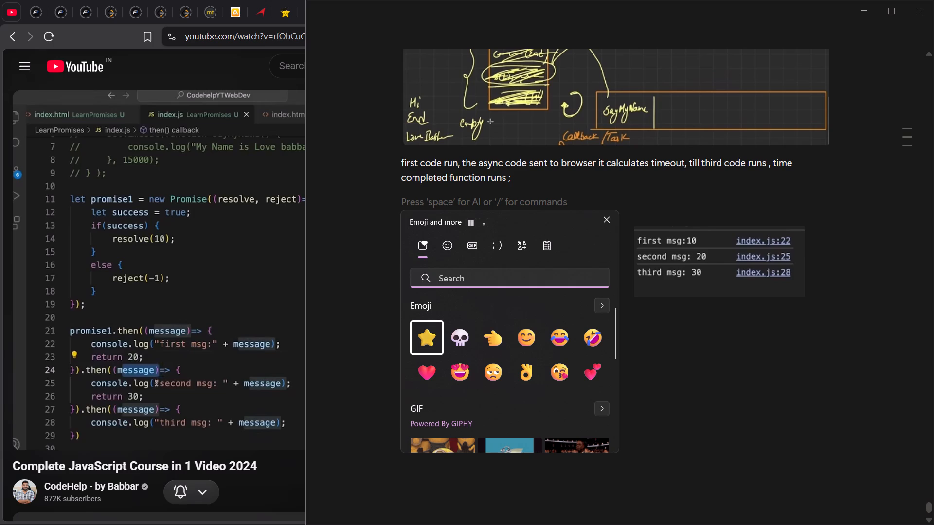
{"action": "key", "text": "Return"}
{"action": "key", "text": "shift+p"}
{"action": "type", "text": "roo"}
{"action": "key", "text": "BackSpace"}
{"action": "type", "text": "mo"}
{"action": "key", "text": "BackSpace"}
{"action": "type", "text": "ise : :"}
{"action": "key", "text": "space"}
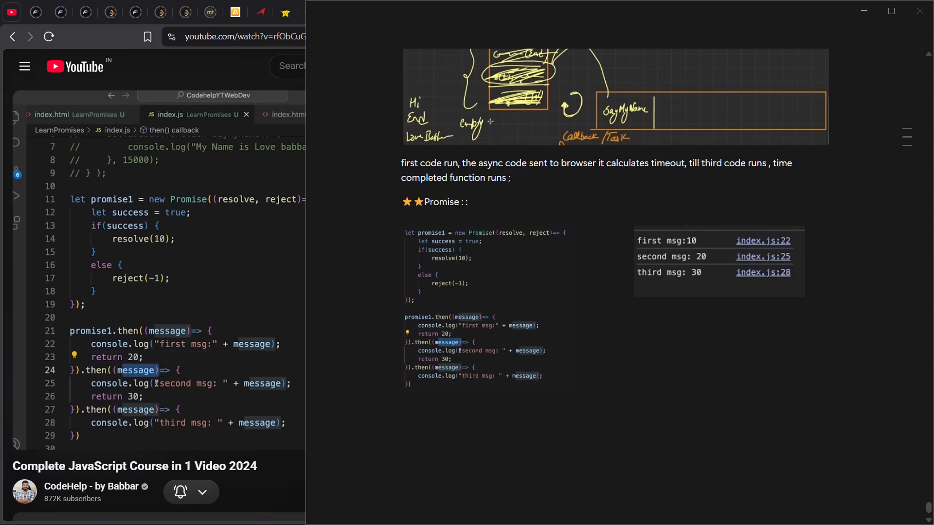
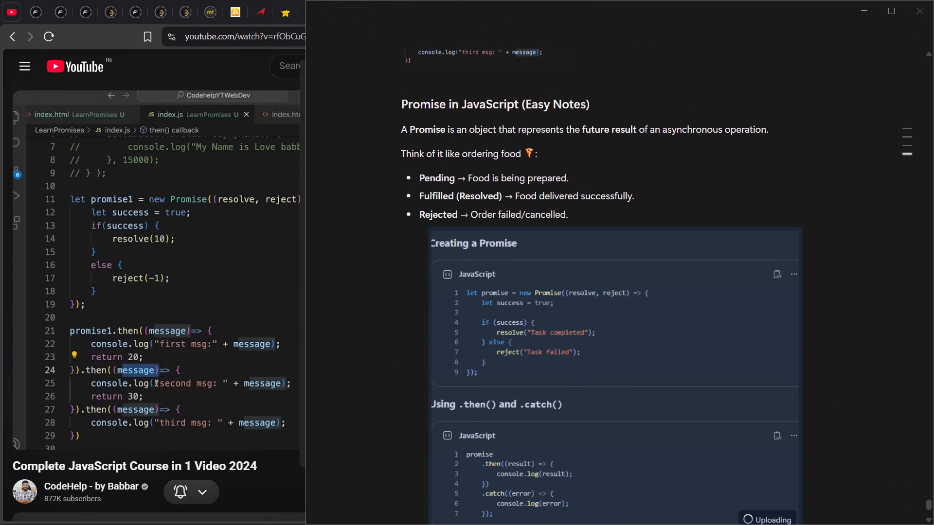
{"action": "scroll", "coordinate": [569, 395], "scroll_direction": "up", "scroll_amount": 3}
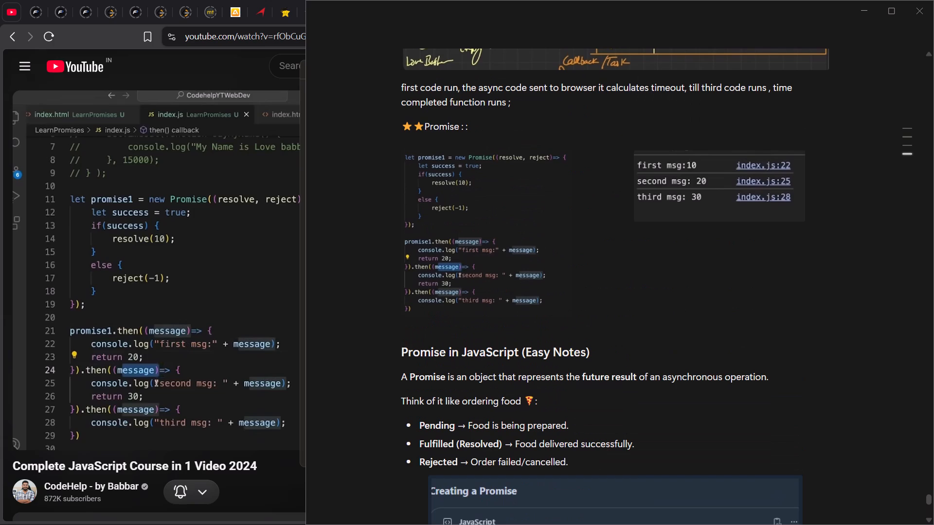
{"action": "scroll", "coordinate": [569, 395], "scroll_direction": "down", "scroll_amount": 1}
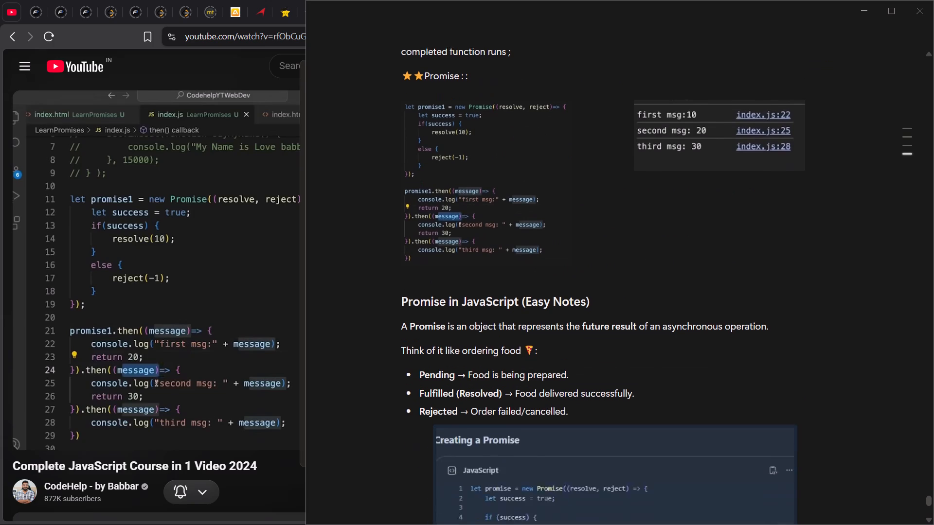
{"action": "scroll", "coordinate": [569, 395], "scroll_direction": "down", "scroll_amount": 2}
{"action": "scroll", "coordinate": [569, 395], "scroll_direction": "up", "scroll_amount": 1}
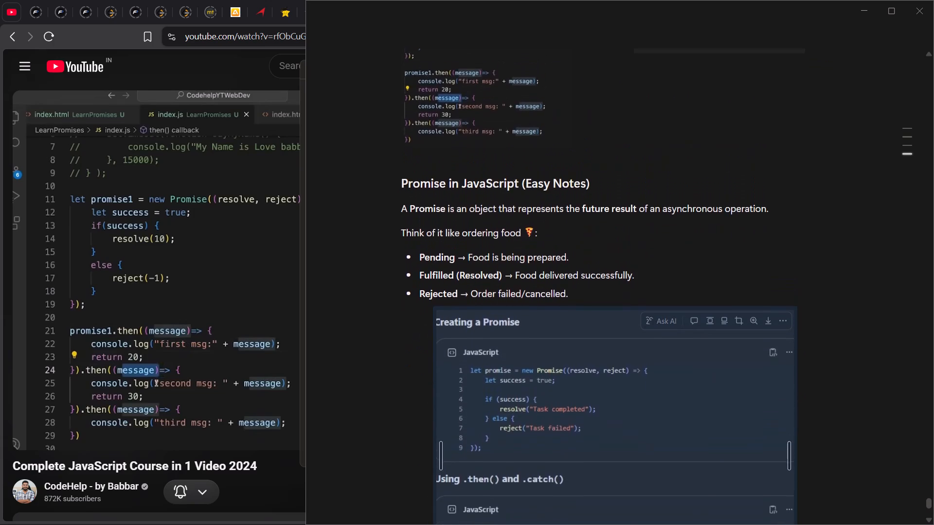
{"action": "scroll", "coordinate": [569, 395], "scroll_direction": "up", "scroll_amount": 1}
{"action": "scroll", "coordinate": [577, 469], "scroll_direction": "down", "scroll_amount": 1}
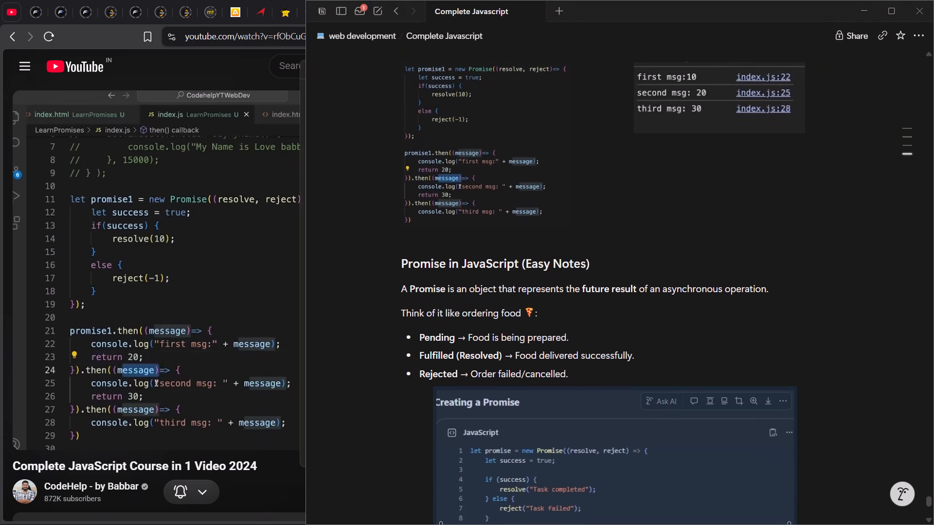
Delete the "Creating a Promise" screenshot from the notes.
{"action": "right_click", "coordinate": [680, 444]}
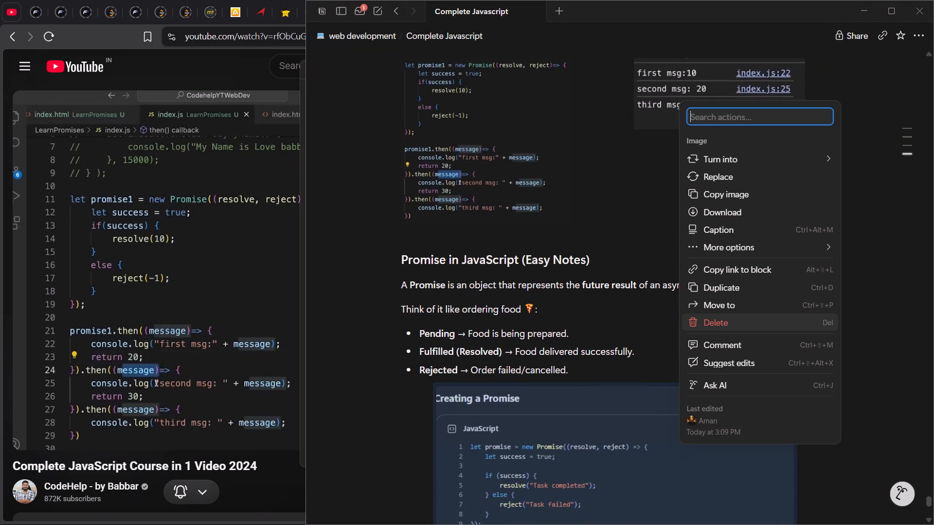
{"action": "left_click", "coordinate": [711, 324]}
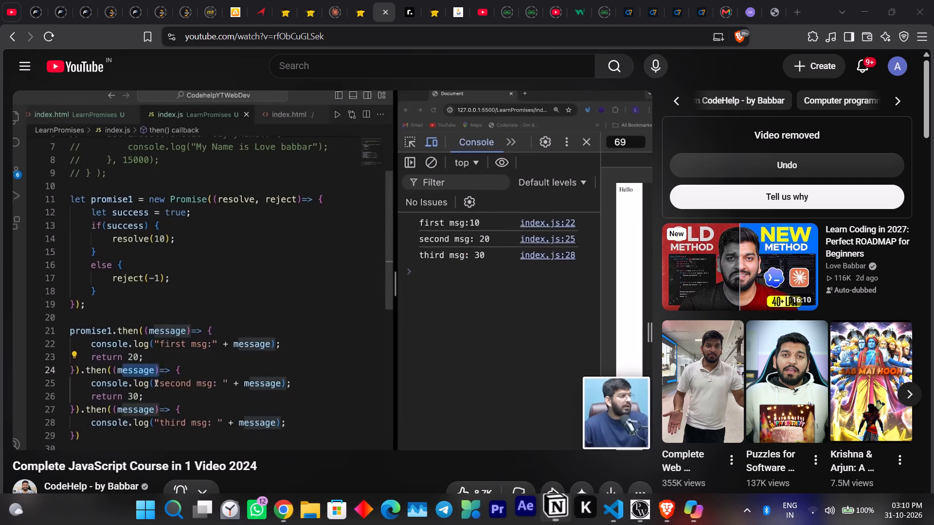
Switch to Notion and copy the "Promise in JavaScript (Easy Notes)" block, from heading to Rejected bullet, onto the "Promise ::" line above the screenshots.
{"action": "left_click", "coordinate": [546, 507]}
{"action": "scroll", "coordinate": [577, 343], "scroll_direction": "up", "scroll_amount": 3}
{"action": "scroll", "coordinate": [577, 343], "scroll_direction": "down", "scroll_amount": 1}
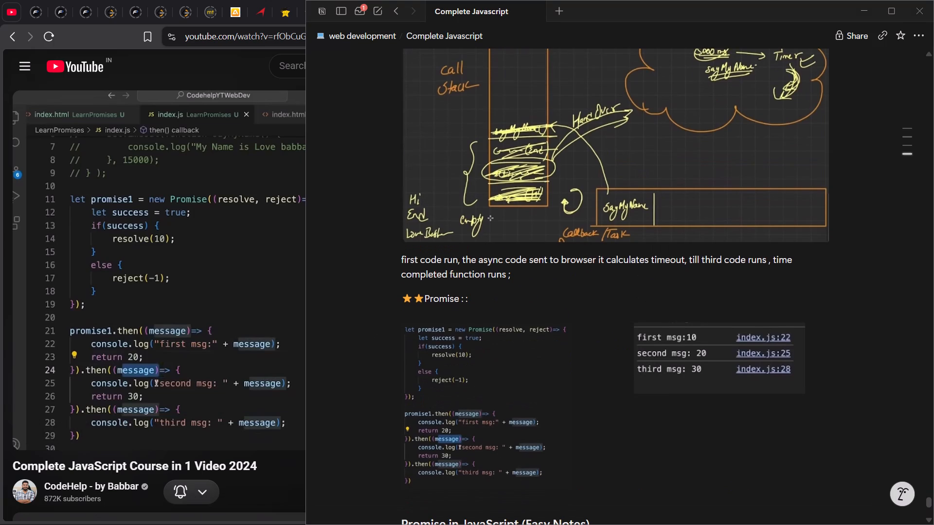
{"action": "scroll", "coordinate": [592, 458], "scroll_direction": "down", "scroll_amount": 3}
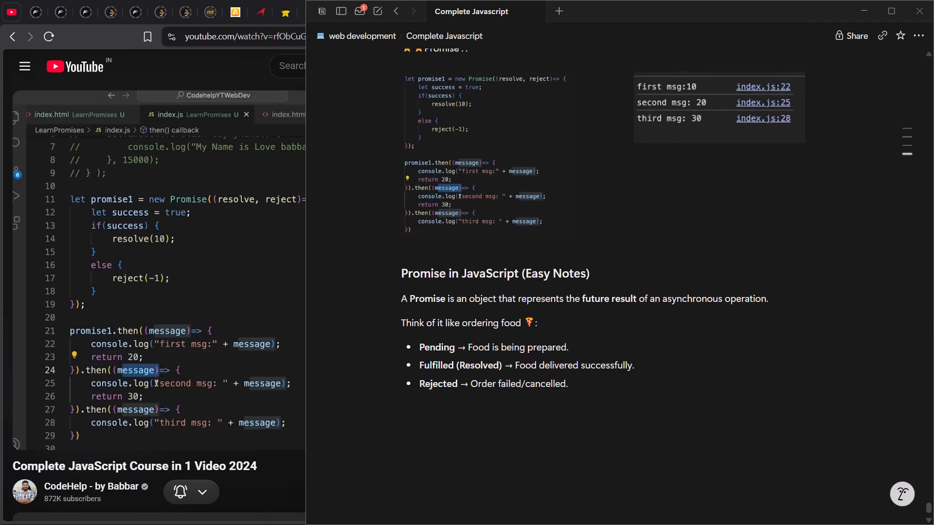
{"action": "left_click_drag", "start_coordinate": [400, 274], "coordinate": [569, 383]}
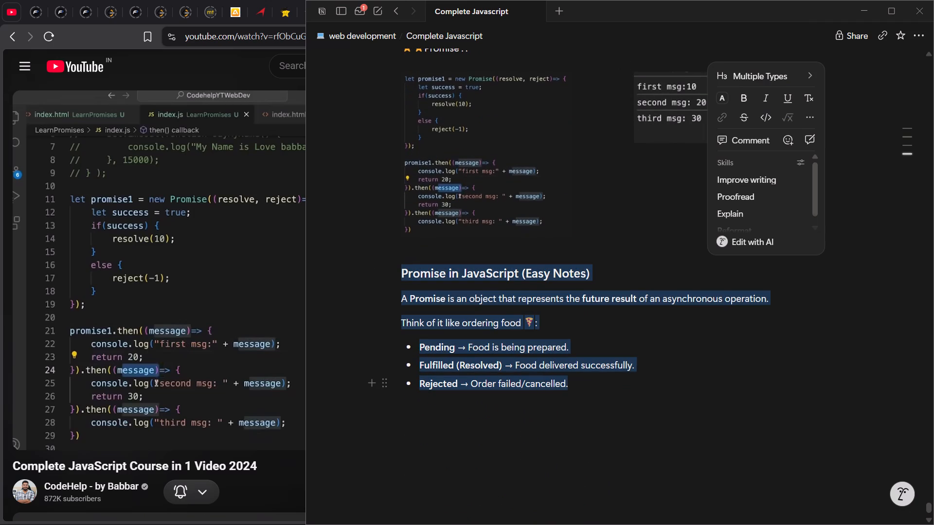
{"action": "key", "text": "ctrl+c"}
{"action": "scroll", "coordinate": [565, 190], "scroll_direction": "up", "scroll_amount": 3}
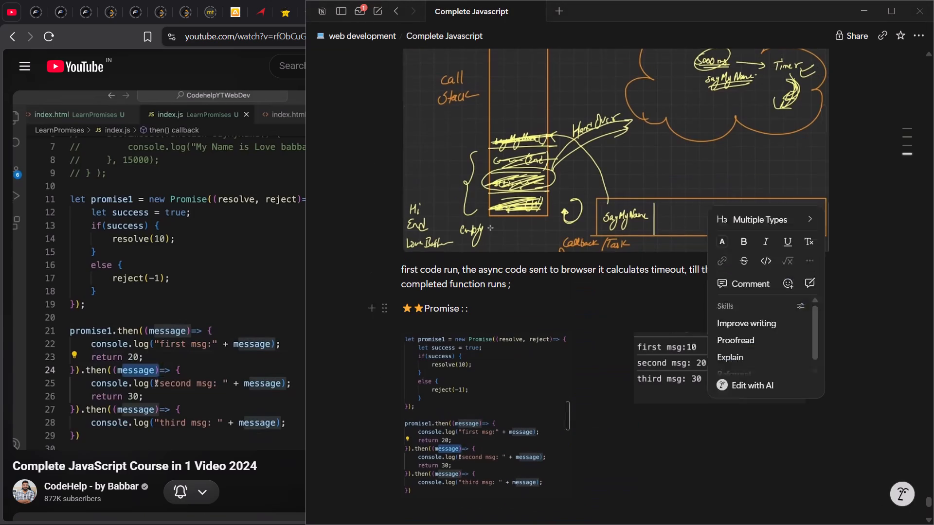
{"action": "left_click", "coordinate": [503, 310]}
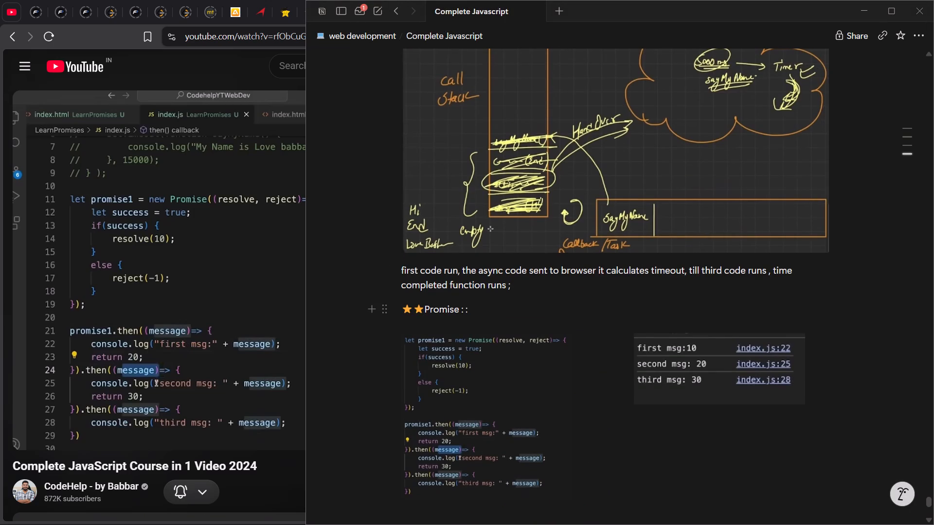
{"action": "key", "text": "ctrl+v"}
Delete the original "Promise in JavaScript (Easy Notes)" block below the code and console screenshots.
{"action": "scroll", "coordinate": [503, 310], "scroll_direction": "down", "scroll_amount": 4}
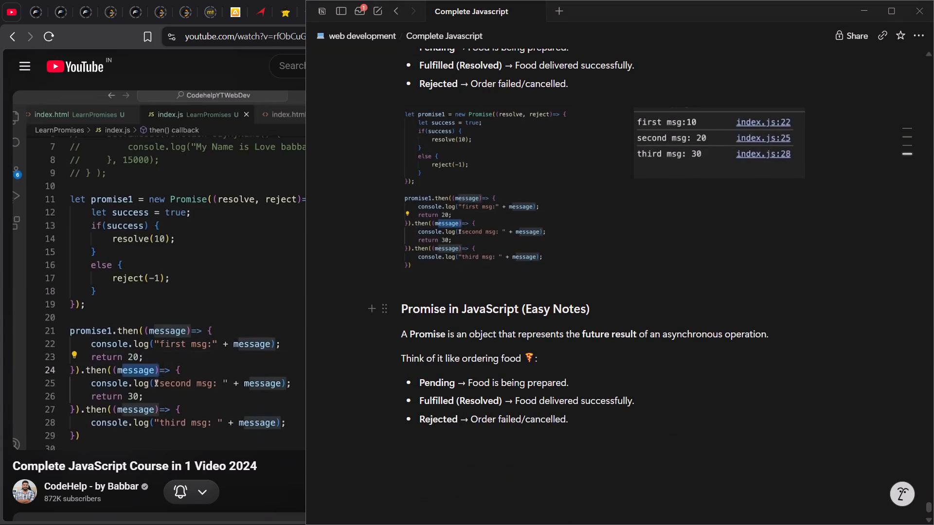
{"action": "left_click_drag", "start_coordinate": [399, 301], "coordinate": [417, 308]}
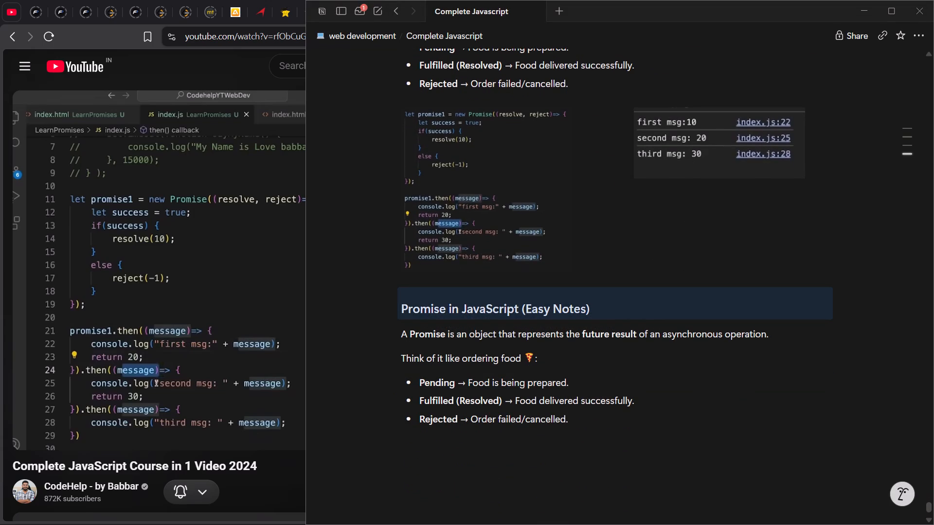
{"action": "left_click_drag", "start_coordinate": [680, 454], "coordinate": [406, 310]}
{"action": "key", "text": "BackSpace"}
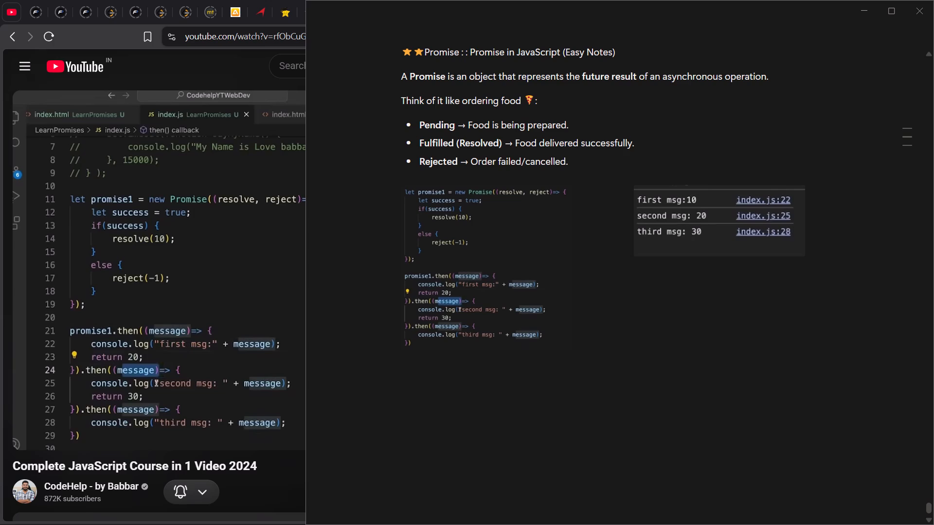
Switch to the YouTube course video and watch the chained .then() explanation, pausing at 9:57:44.
{"action": "left_click", "coordinate": [214, 294]}
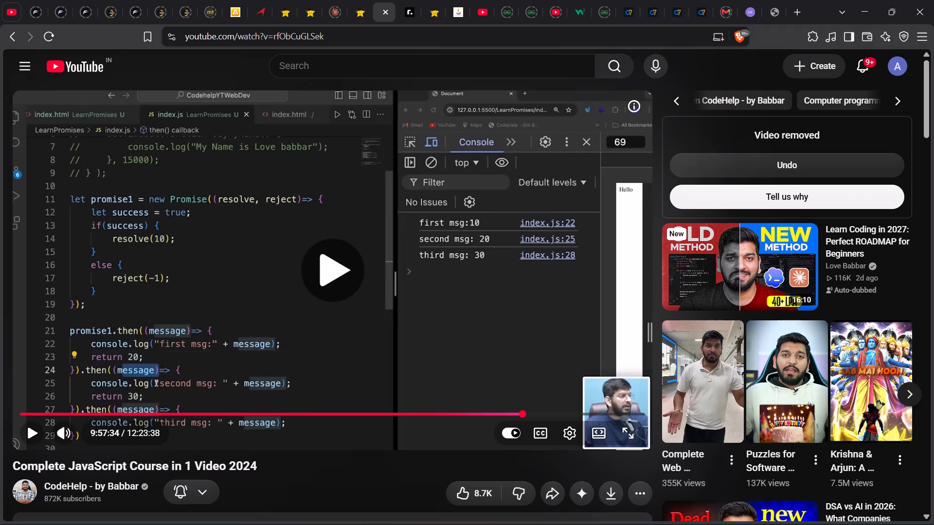
{"action": "right_click", "coordinate": [237, 310]}
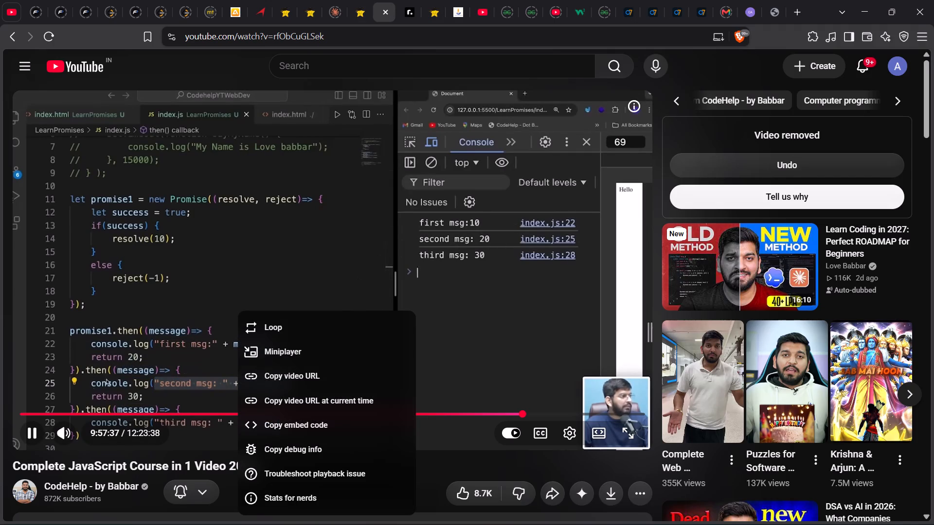
{"action": "right_click", "coordinate": [222, 290]}
{"action": "left_click", "coordinate": [208, 234]}
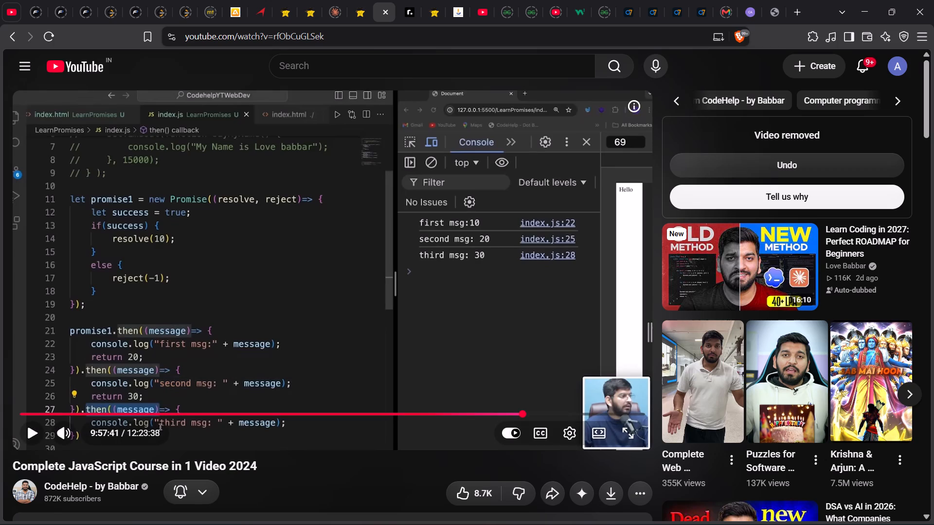
{"action": "left_click", "coordinate": [285, 239]}
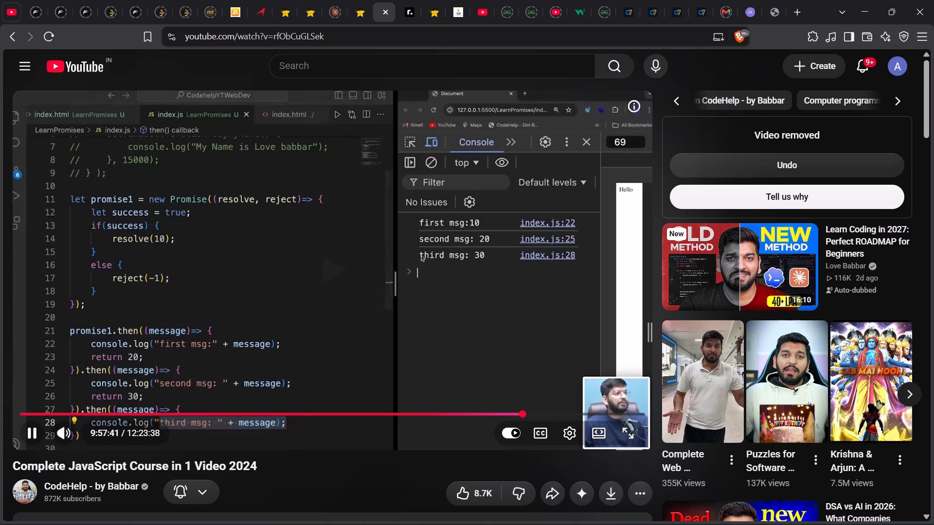
{"action": "left_click", "coordinate": [331, 275]}
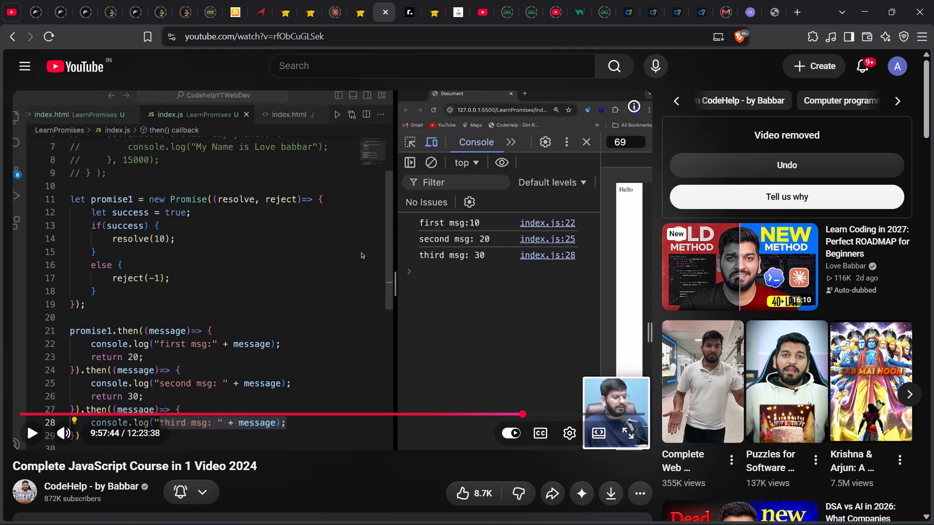
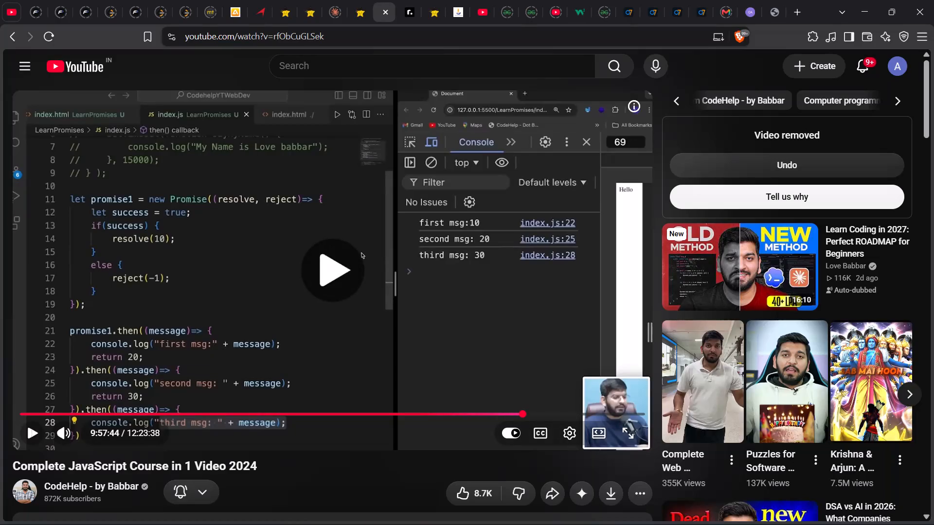
Play the course video through the .catch() error-handling explanation and pause it at 9:58:15.
{"action": "key", "text": "space"}
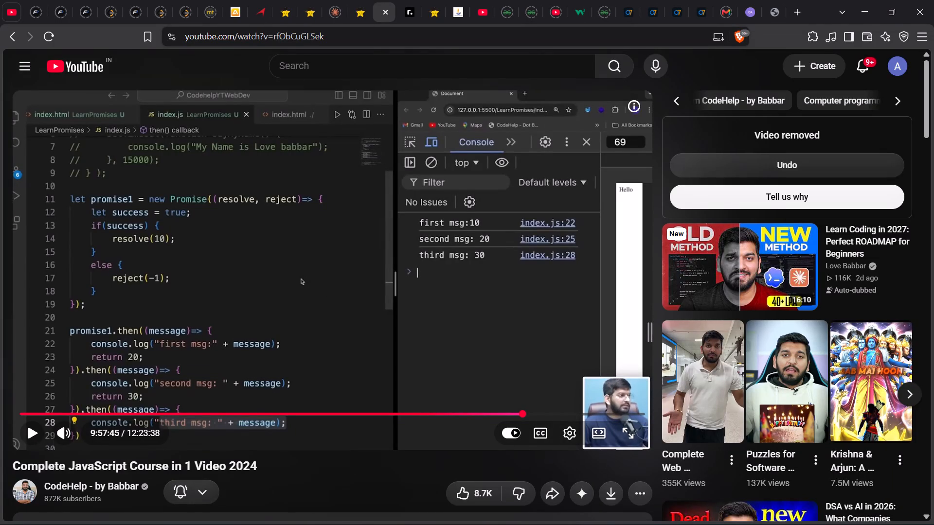
{"action": "left_click", "coordinate": [336, 275]}
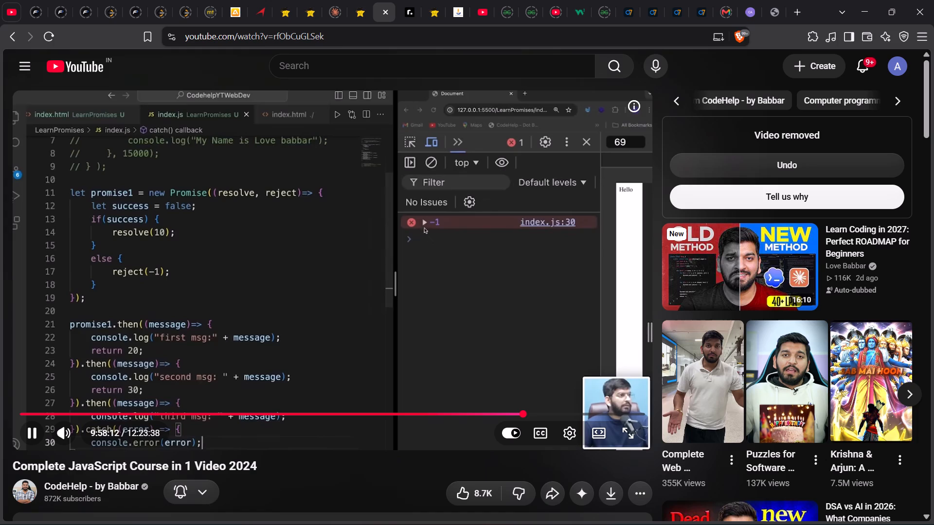
{"action": "left_click", "coordinate": [309, 279]}
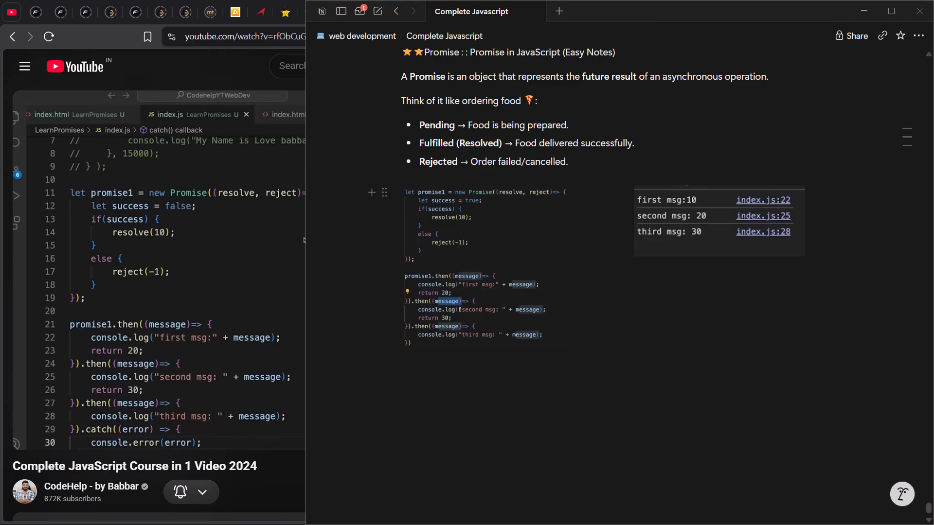
Switch to Notion and write "if we want, to catch error" below the console output screenshot.
{"action": "left_click", "coordinate": [438, 367]}
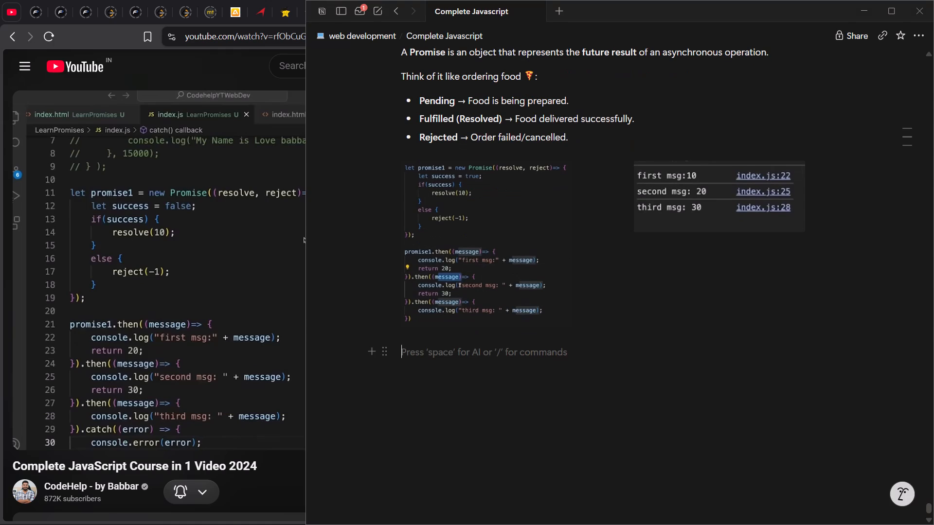
{"action": "left_click", "coordinate": [646, 261]}
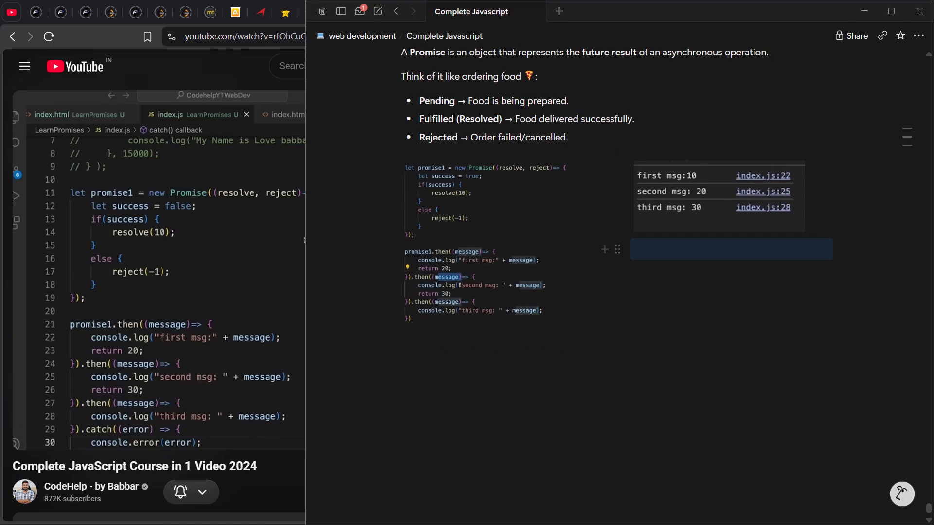
{"action": "left_click", "coordinate": [646, 261]}
{"action": "type", "text": "if"}
{"action": "key", "text": "space"}
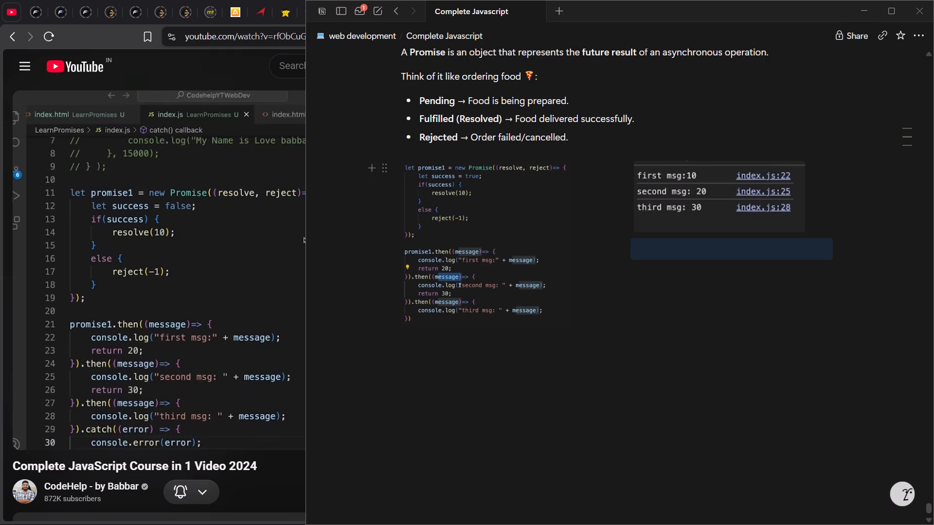
{"action": "left_click", "coordinate": [638, 280]}
{"action": "type", "text": "if we"}
{"action": "key", "text": "space"}
{"action": "type", "text": "want, wot"}
{"action": "key", "text": "space"}
{"action": "key", "text": "BackSpace"}
{"action": "key", "text": "BackSpace"}
{"action": "key", "text": "BackSpace"}
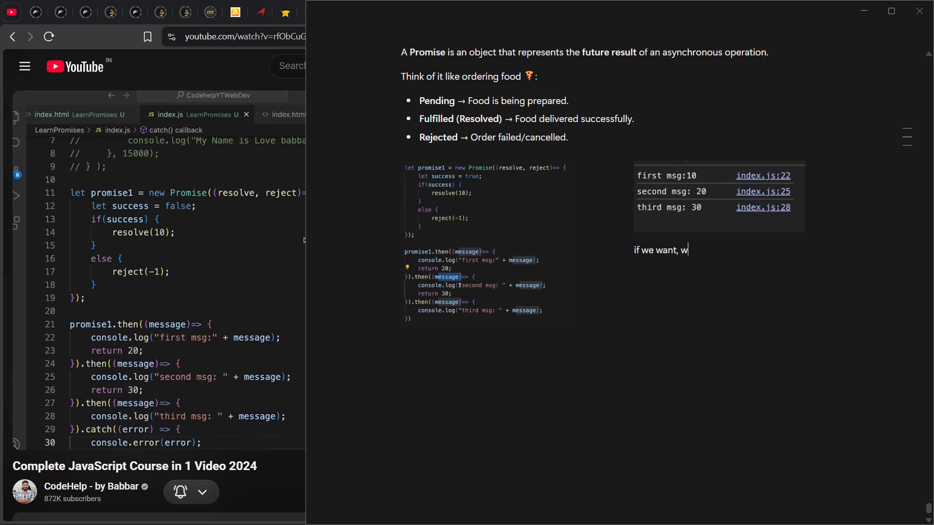
{"action": "key", "text": "BackSpace"}
{"action": "key", "text": "BackSpace"}
{"action": "key", "text": "space"}
{"action": "key", "text": "space"}
{"action": "type", "text": "to catch error"}
{"action": "key", "text": "space"}
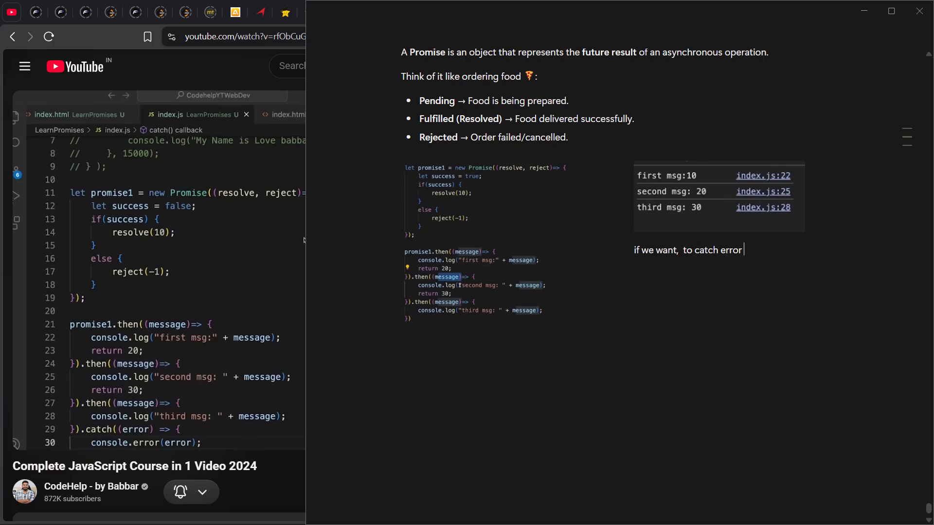
Add the line ".catch( error) { console.log(error) ;" below the note about catching errors.
{"action": "left_click", "coordinate": [642, 267]}
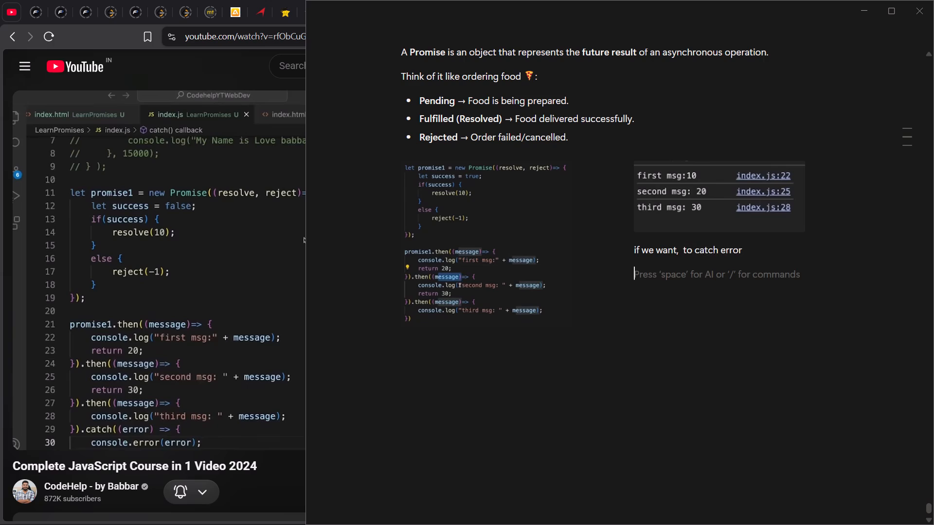
{"action": "key", "text": "period"}
{"action": "left_click", "coordinate": [642, 267]}
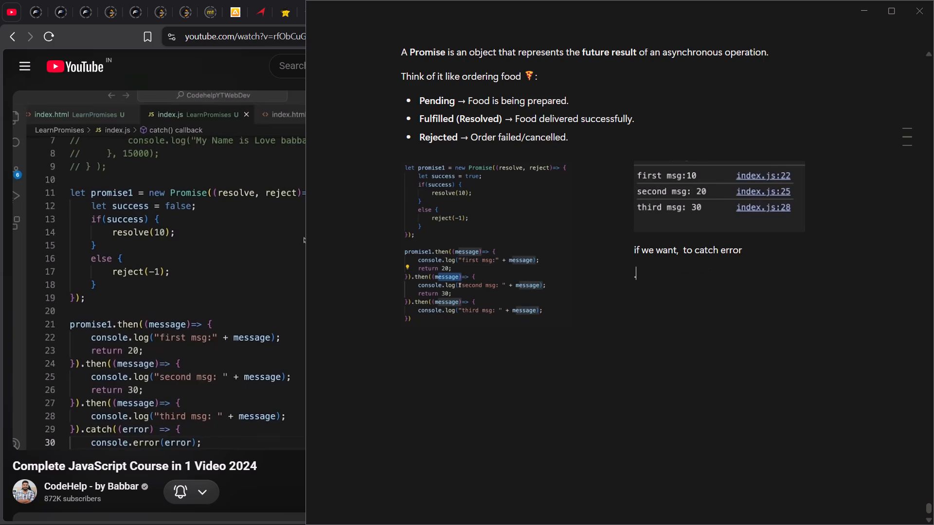
{"action": "type", "text": "cae"}
{"action": "key", "text": "BackSpace"}
{"action": "type", "text": "tch( err"}
{"action": "type", "text": "or"}
{"action": "type", "text": ") {"}
{"action": "key", "text": "space"}
{"action": "type", "text": "console.log("}
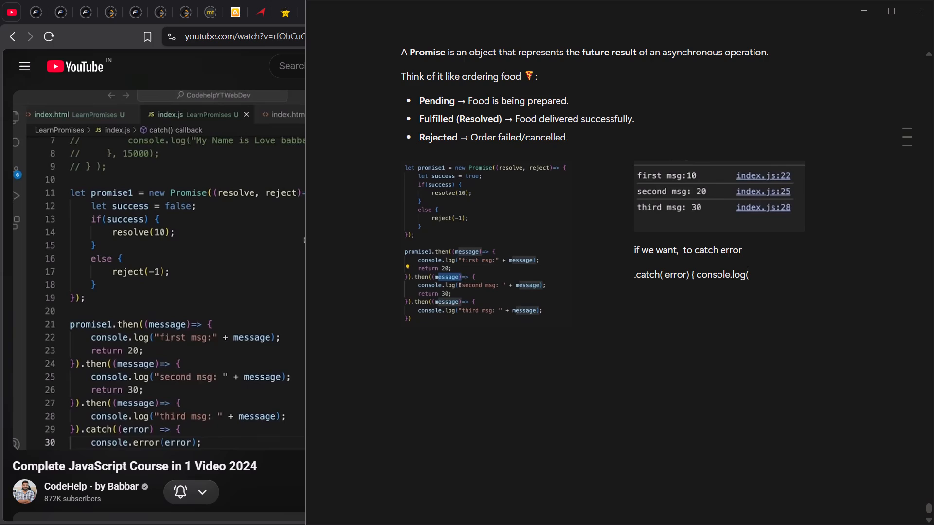
{"action": "type", "text": "errr"}
{"action": "key", "text": "BackSpace"}
{"action": "type", "text": "or"}
{"action": "type", "text": ")"}
{"action": "key", "text": "space"}
{"action": "key", "text": "semicolon"}
{"action": "key", "text": "space"}
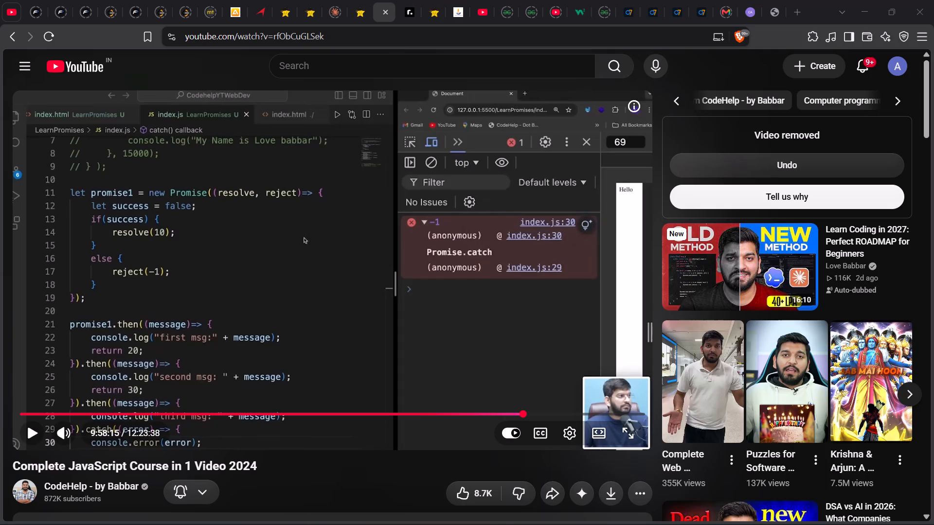
Switch to the YouTube course video, skip ahead and watch the .finally() explanation, pausing at 9:59:14.
{"action": "type", "text": "lll"}
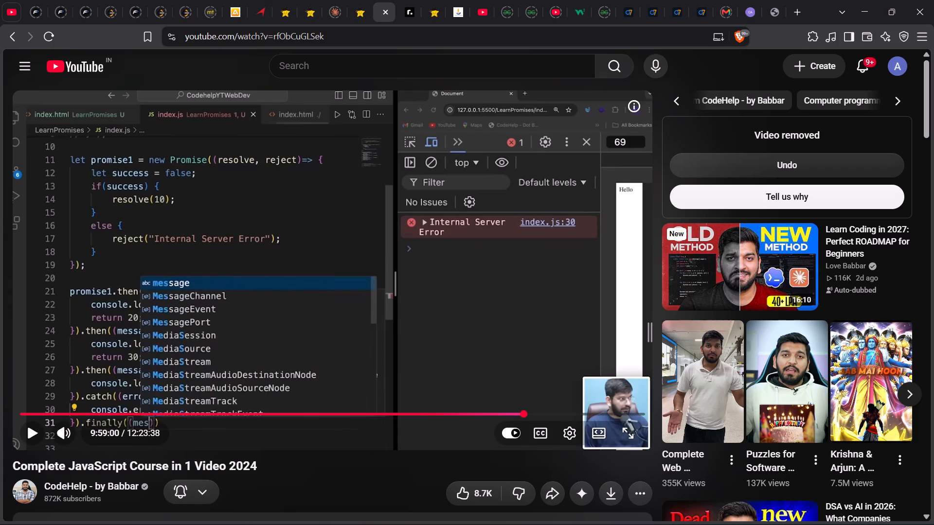
{"action": "key", "text": "space"}
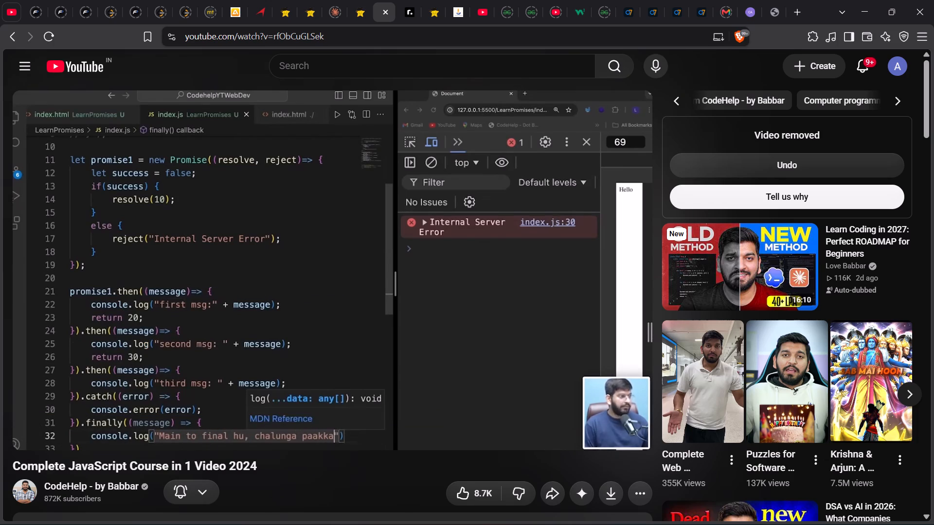
{"action": "key", "text": "space"}
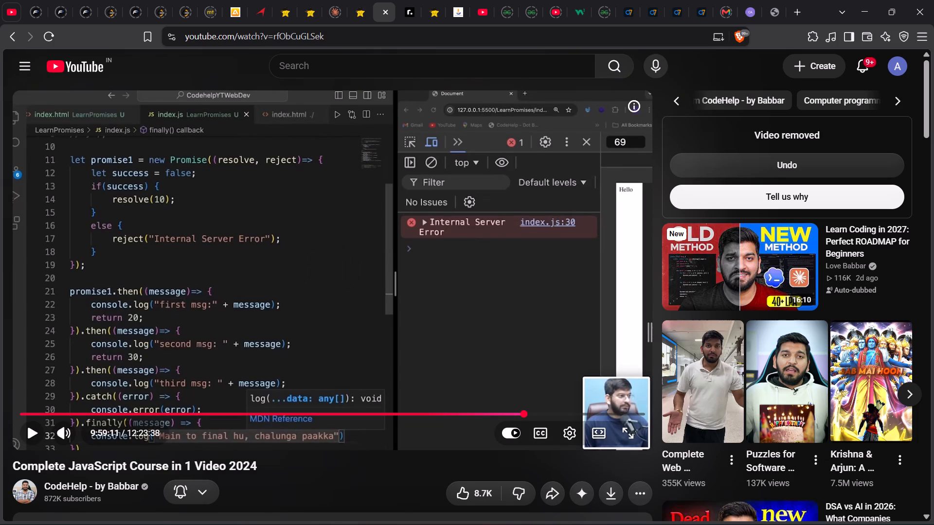
{"action": "left_click", "coordinate": [491, 254]}
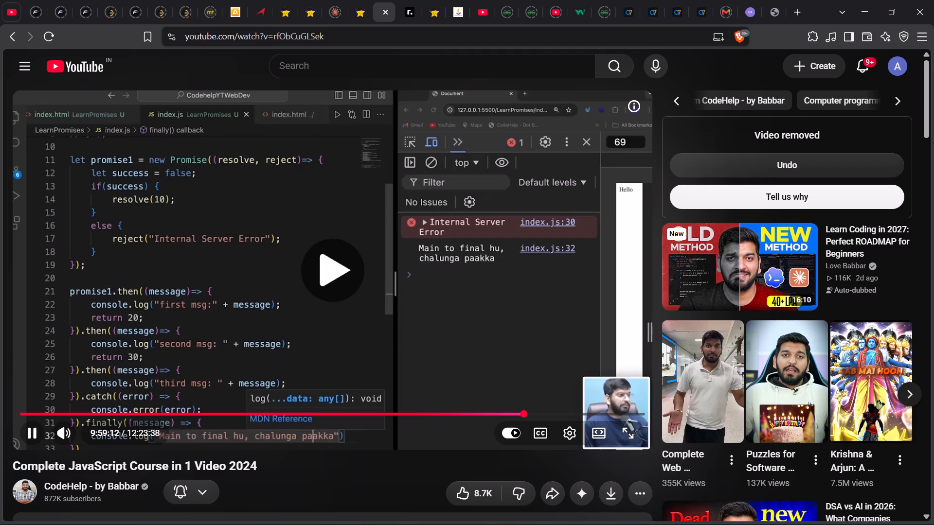
{"action": "key", "text": "space"}
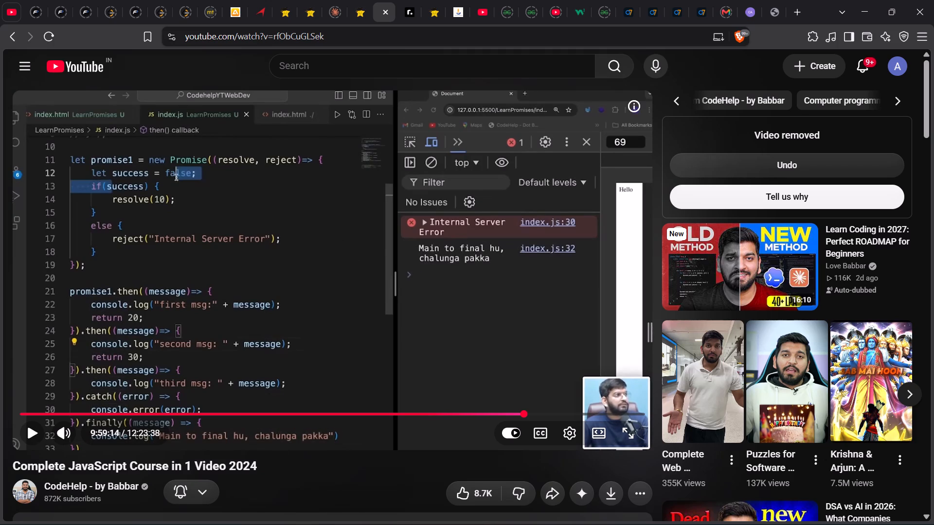
Capture a screenshot of the video's promise code, from the promise1 declaration through the .catch() and .finally() handlers.
{"action": "key", "text": "Print"}
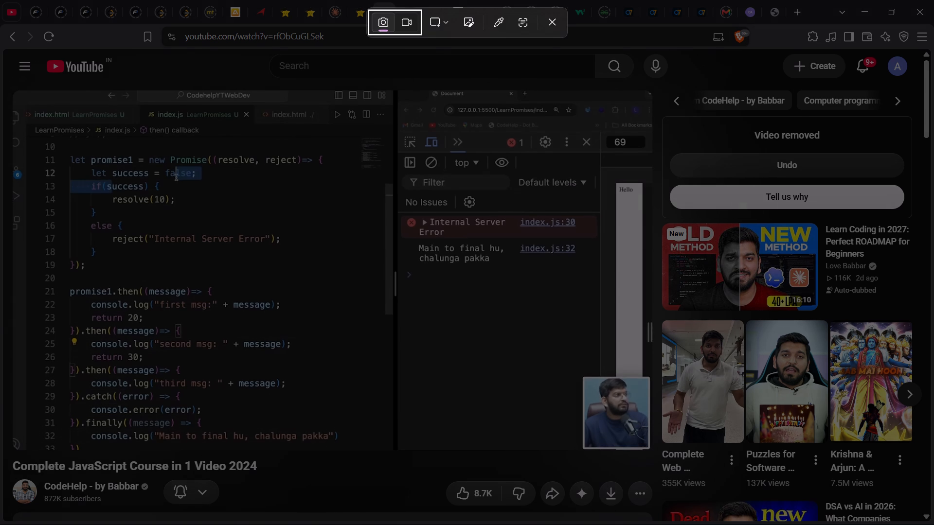
{"action": "left_click_drag", "start_coordinate": [65, 148], "coordinate": [288, 448]}
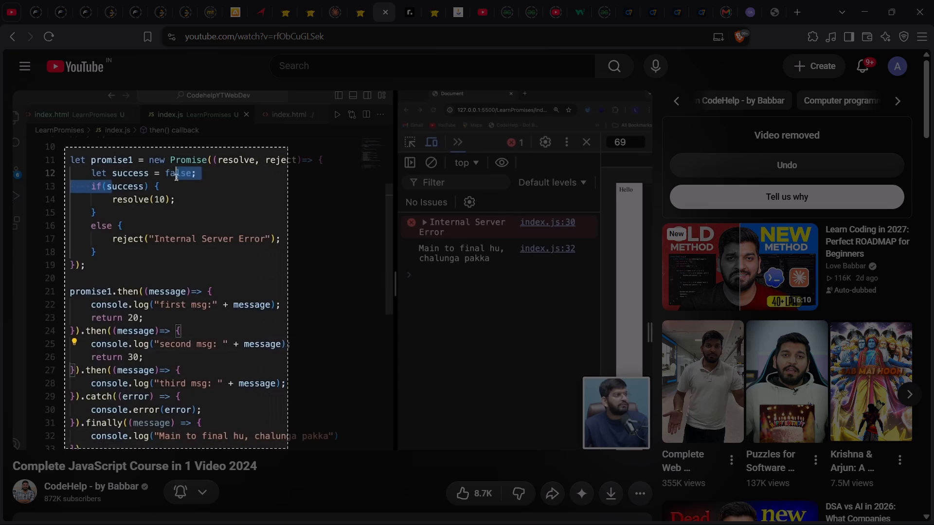
{"action": "left_click_drag", "start_coordinate": [288, 448], "coordinate": [351, 454]}
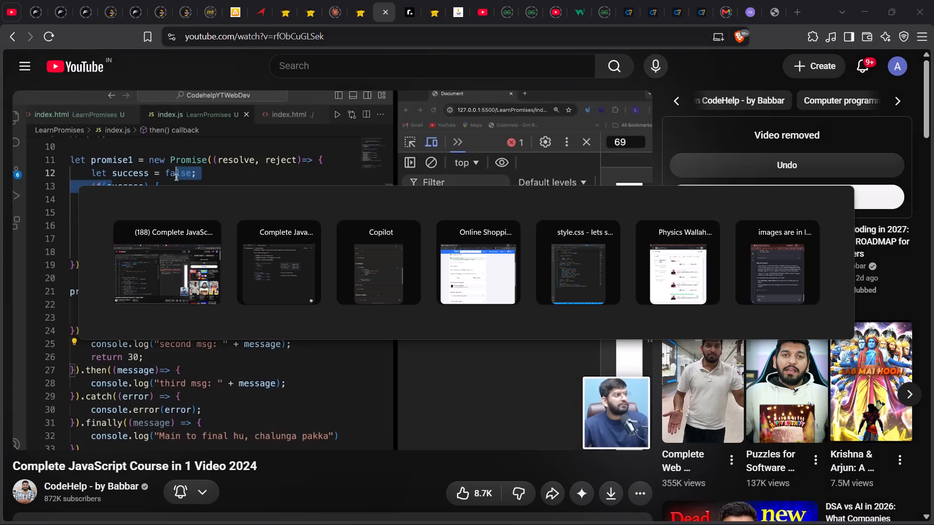
{"action": "left_click", "coordinate": [487, 320]}
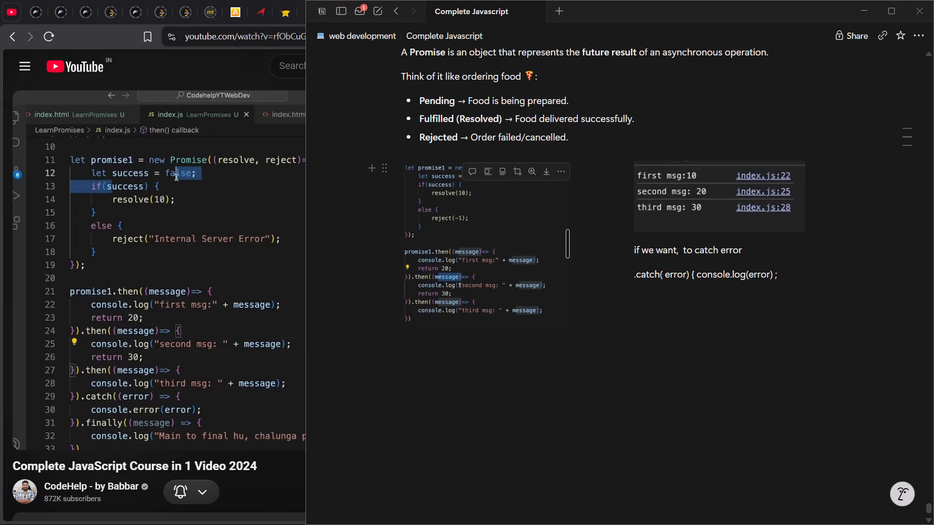
{"action": "right_click", "coordinate": [486, 305]}
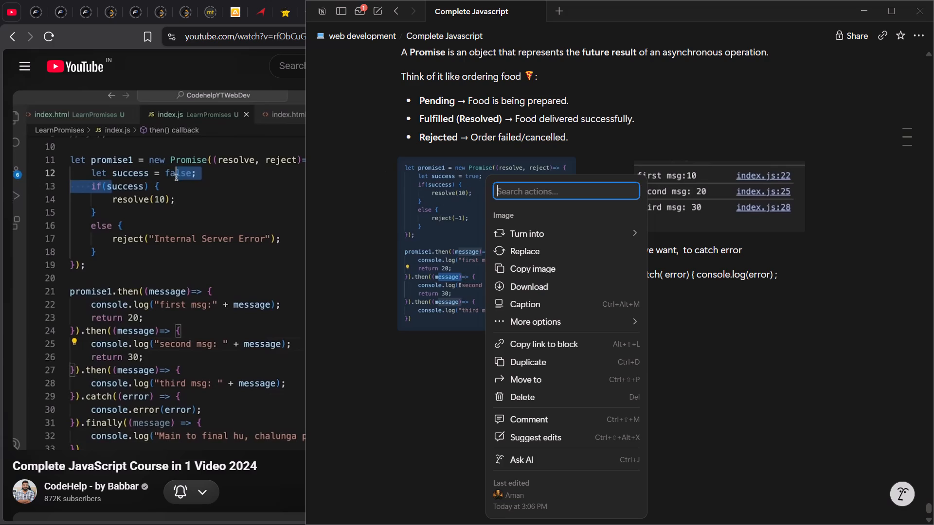
{"action": "left_click", "coordinate": [538, 256]}
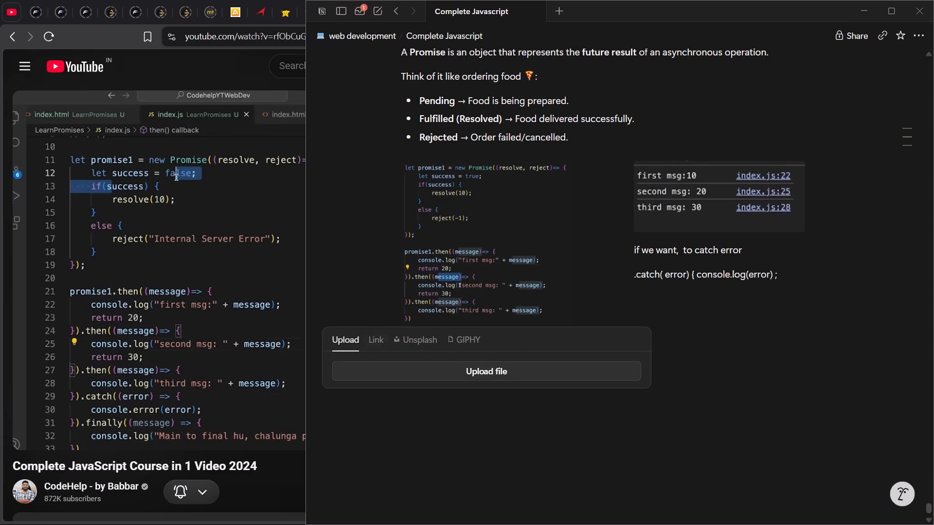
{"action": "left_click", "coordinate": [388, 370]}
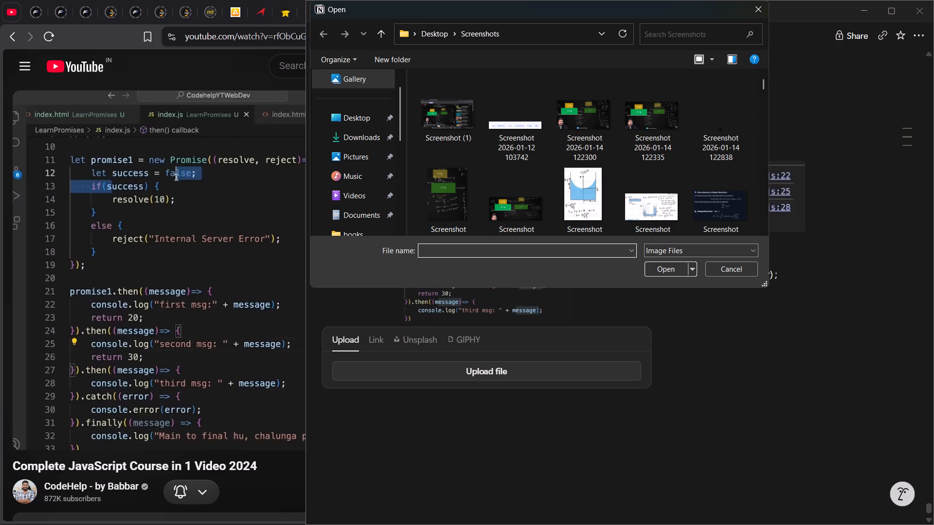
{"action": "left_click_drag", "start_coordinate": [763, 85], "coordinate": [780, 259]}
{"action": "left_click_drag", "start_coordinate": [780, 259], "coordinate": [760, 231]}
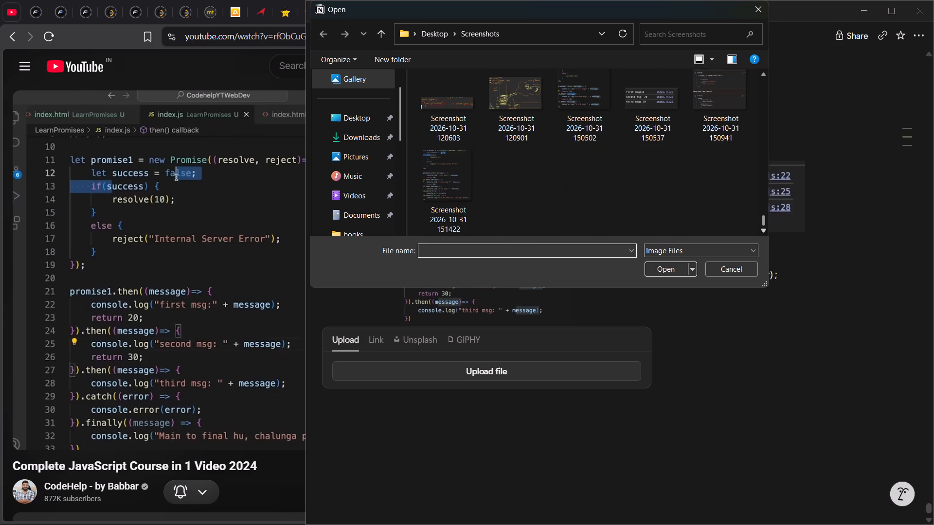
{"action": "left_click", "coordinate": [454, 225]}
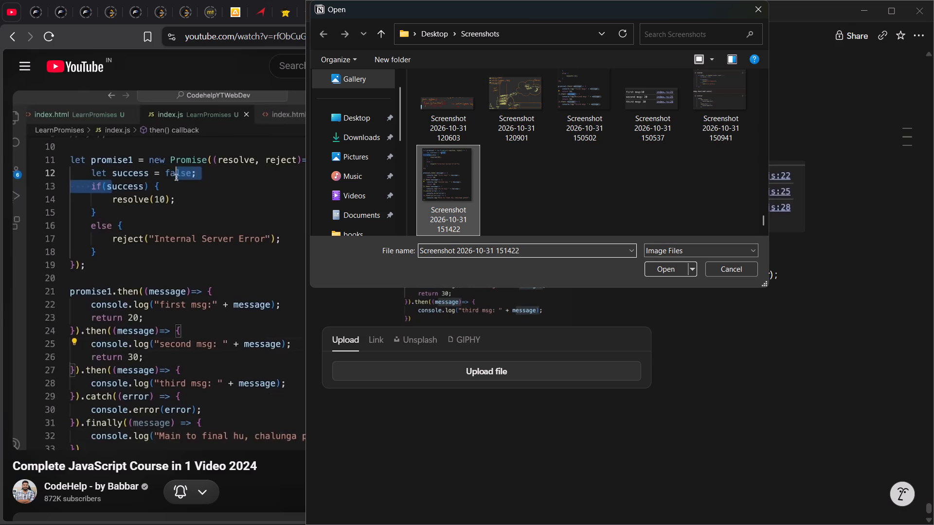
{"action": "left_click", "coordinate": [665, 271]}
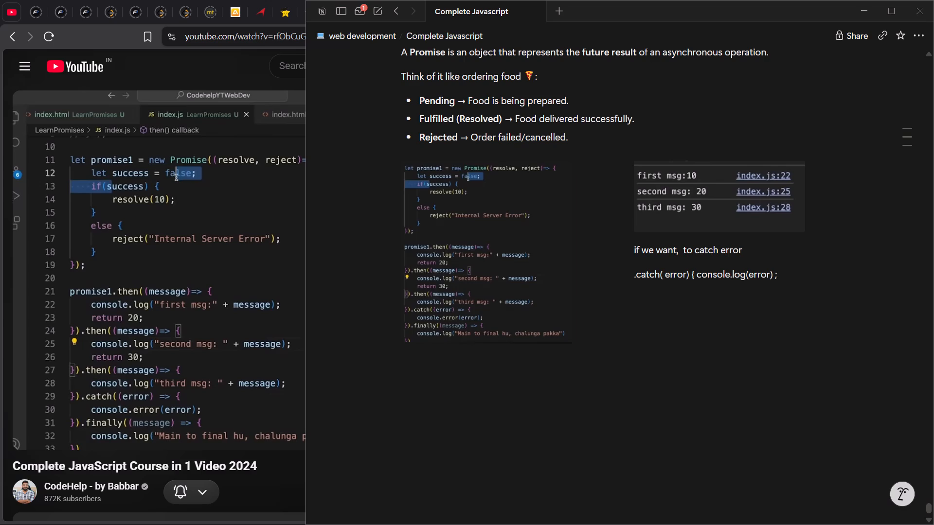
Return to the course video and watch the .finally() demonstration with success set to true, pausing at 9:59:28.
{"action": "left_click", "coordinate": [226, 307]}
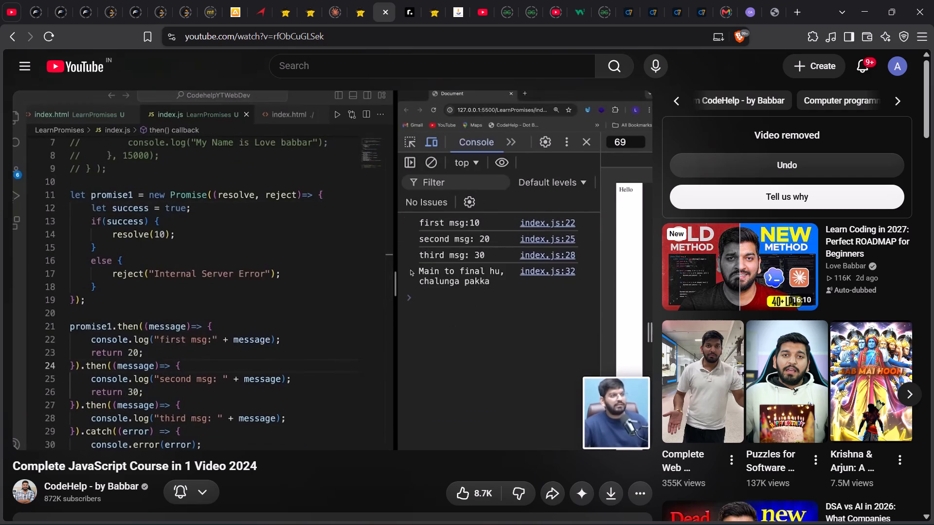
{"action": "left_click", "coordinate": [290, 296]}
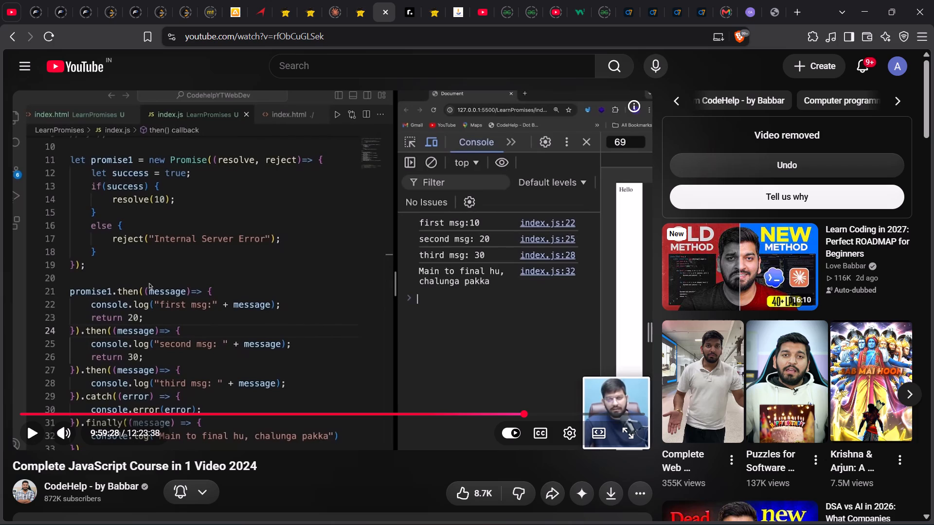
Capture a screenshot of the video's console output, from the first msg line through the "Main to final hu, chalunga pakka" line.
{"action": "key", "text": "Print"}
{"action": "left_click_drag", "start_coordinate": [411, 209], "coordinate": [465, 276]}
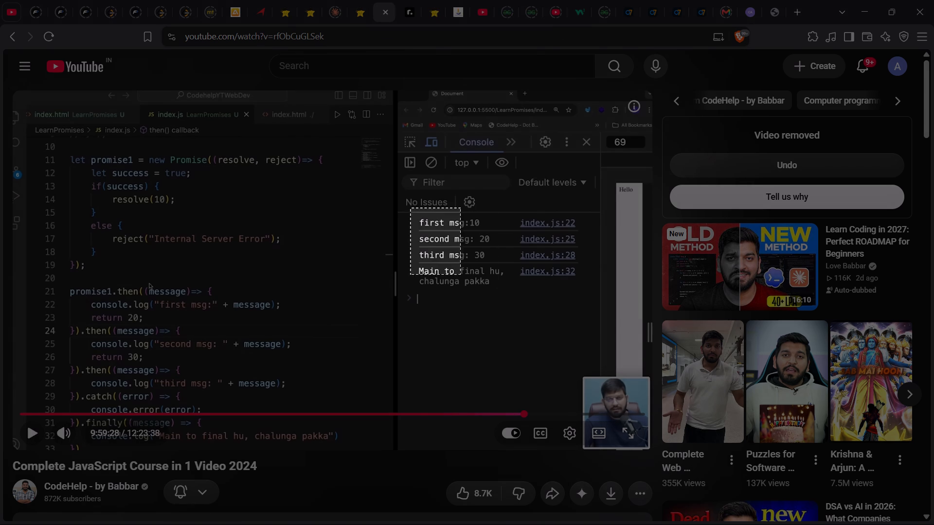
{"action": "left_click_drag", "start_coordinate": [465, 276], "coordinate": [581, 306]}
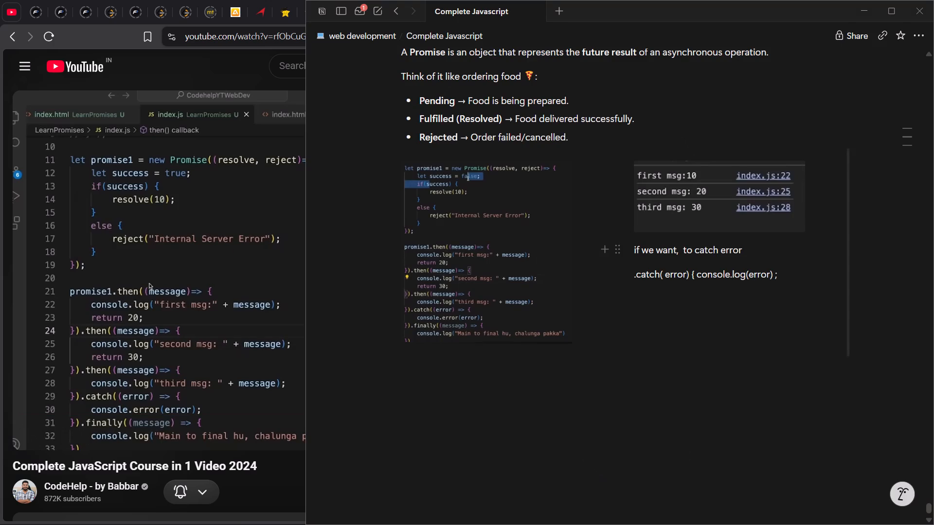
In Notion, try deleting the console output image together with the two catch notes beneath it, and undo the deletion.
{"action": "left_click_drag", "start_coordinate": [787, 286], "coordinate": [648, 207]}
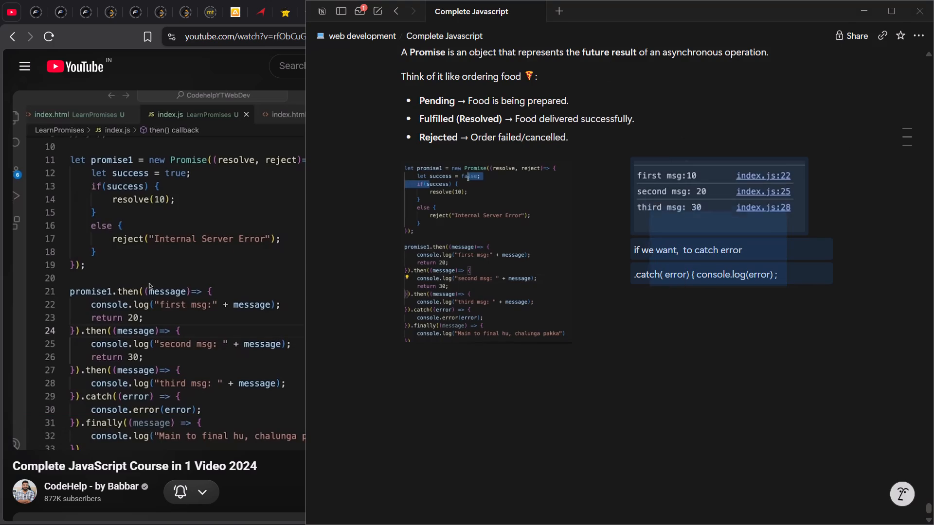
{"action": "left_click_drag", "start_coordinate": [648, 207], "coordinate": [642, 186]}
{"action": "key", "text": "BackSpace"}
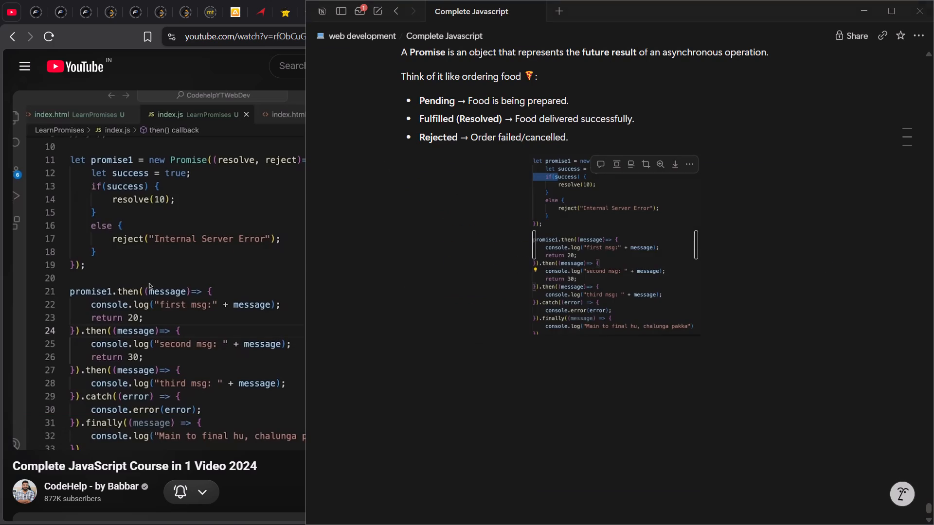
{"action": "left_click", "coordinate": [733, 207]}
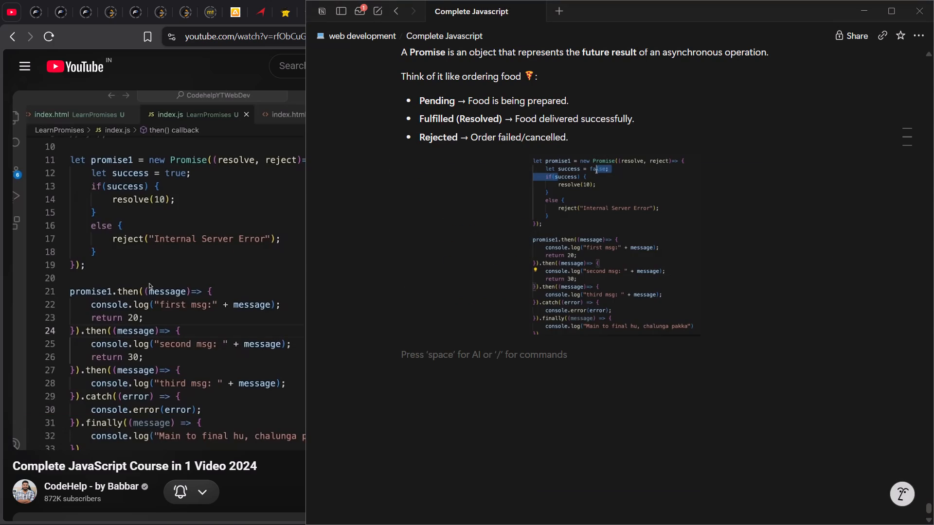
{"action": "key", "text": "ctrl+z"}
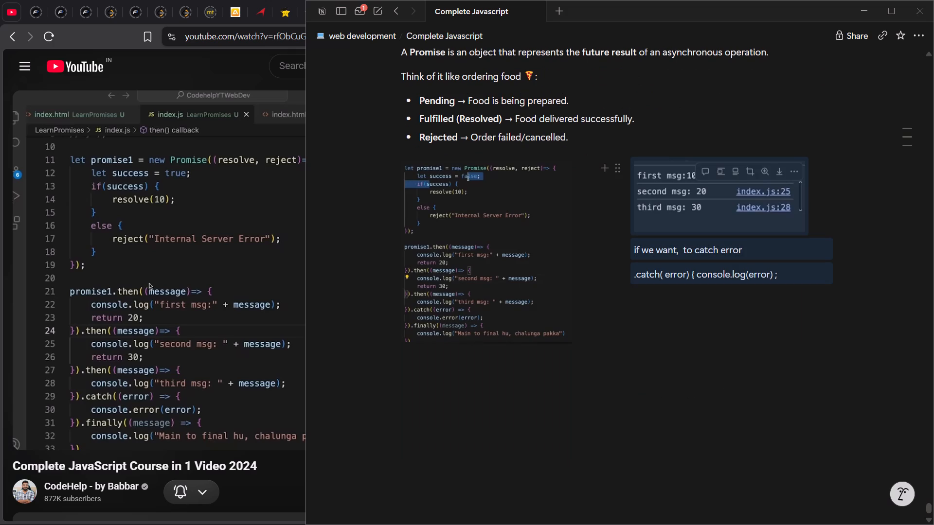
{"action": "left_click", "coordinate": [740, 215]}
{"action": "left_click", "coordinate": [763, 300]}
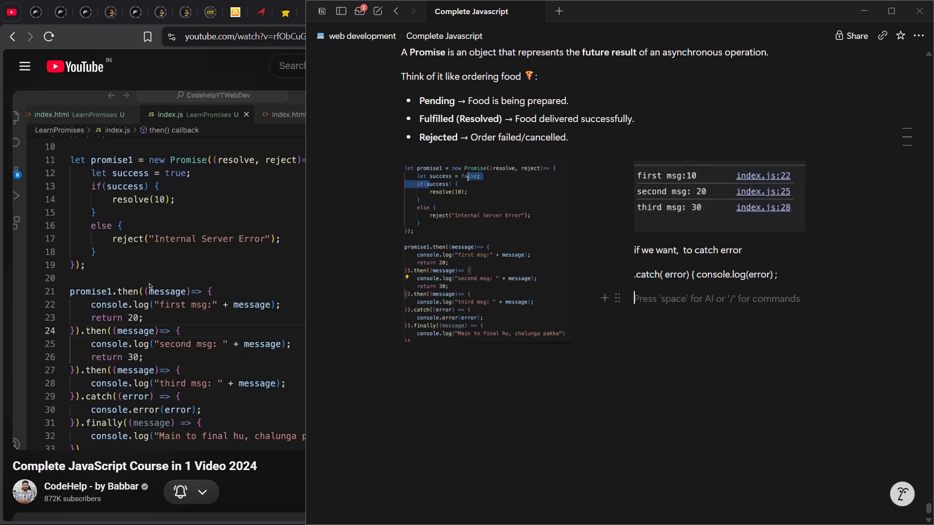
{"action": "left_click_drag", "start_coordinate": [795, 284], "coordinate": [685, 265]}
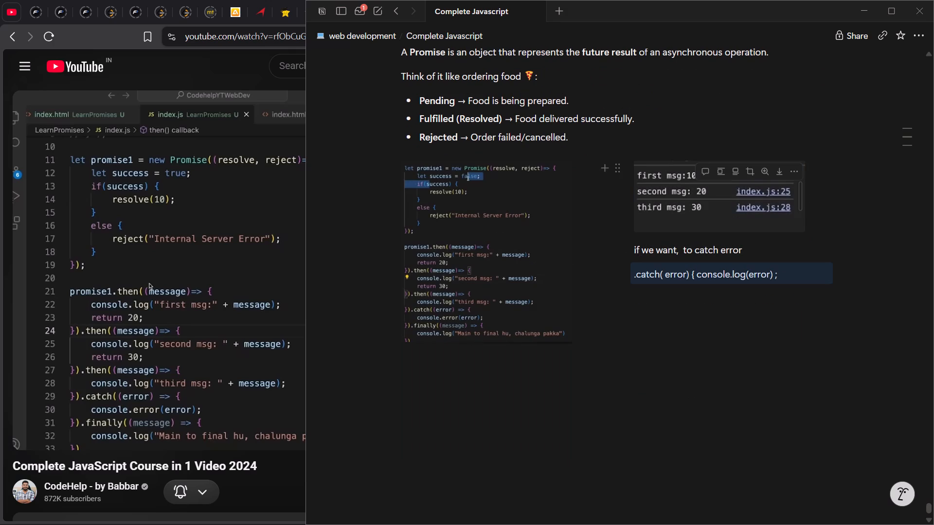
{"action": "left_click", "coordinate": [766, 205]}
{"action": "right_click", "coordinate": [766, 205]}
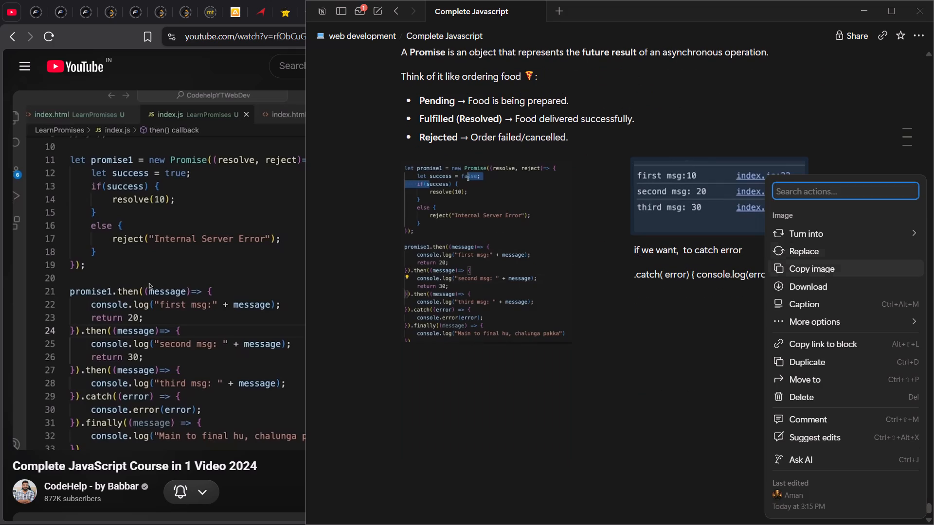
{"action": "left_click", "coordinate": [815, 254]}
{"action": "left_click", "coordinate": [665, 270]}
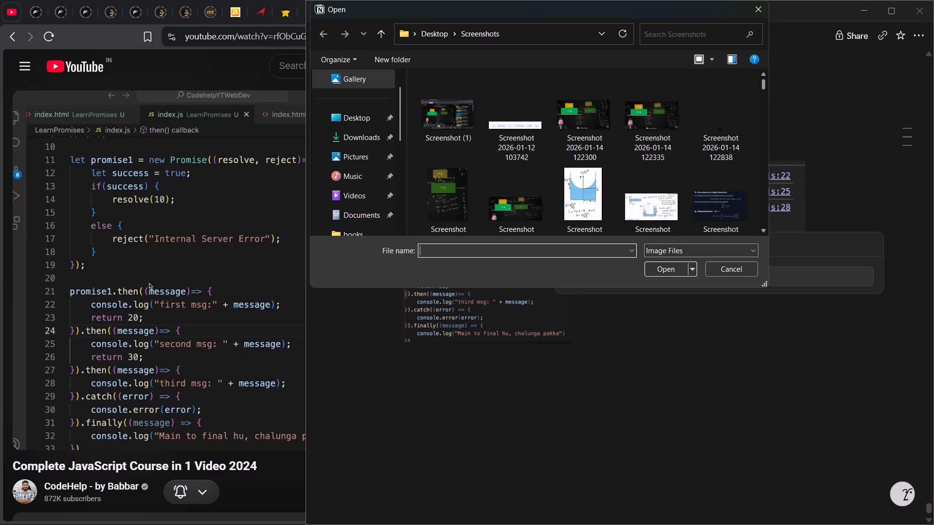
{"action": "left_click_drag", "start_coordinate": [765, 87], "coordinate": [768, 239]}
{"action": "left_click", "coordinate": [513, 215]}
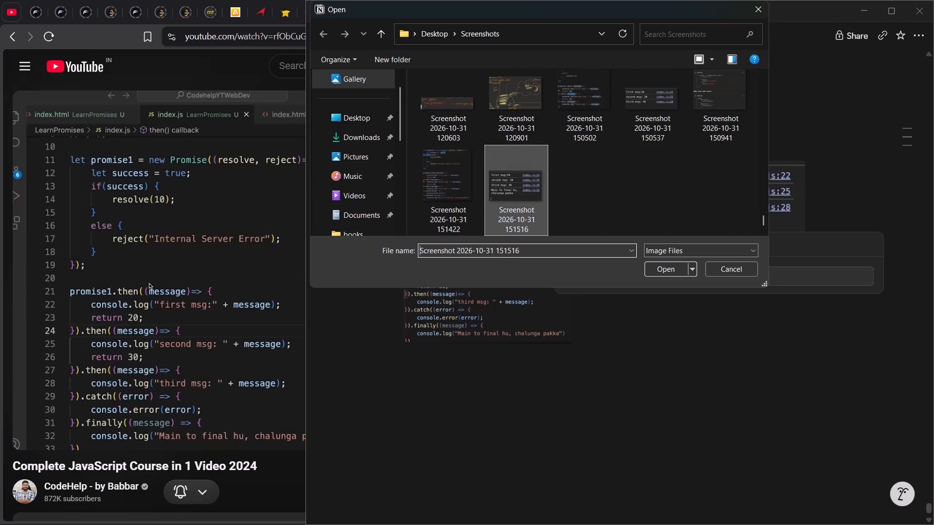
{"action": "left_click", "coordinate": [665, 265]}
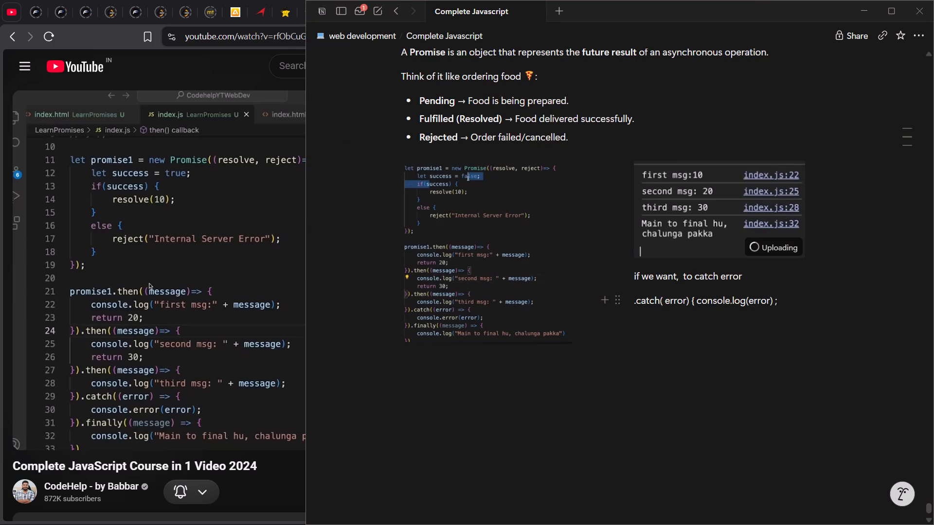
Delete the two text lines on catching errors beneath the console output image.
{"action": "left_click_drag", "start_coordinate": [801, 315], "coordinate": [622, 293]}
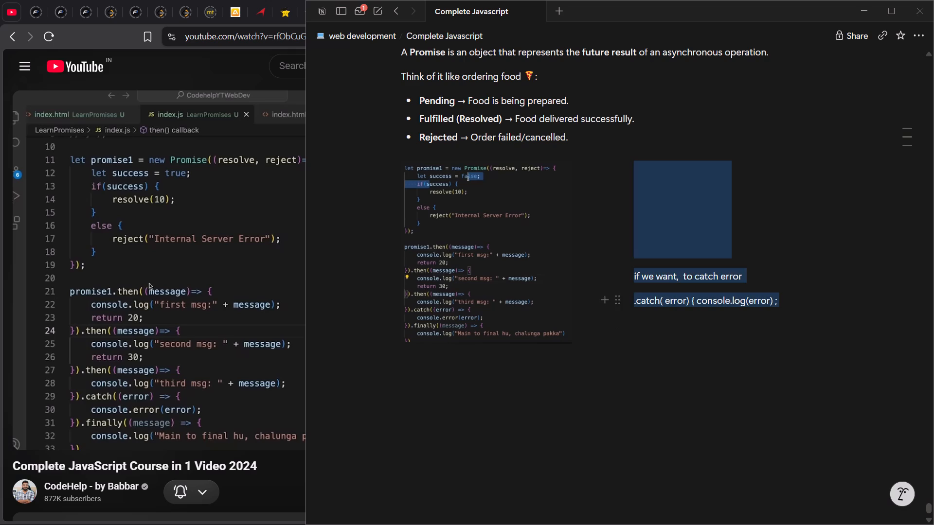
{"action": "left_click_drag", "start_coordinate": [622, 293], "coordinate": [618, 282]}
{"action": "key", "text": "BackSpace"}
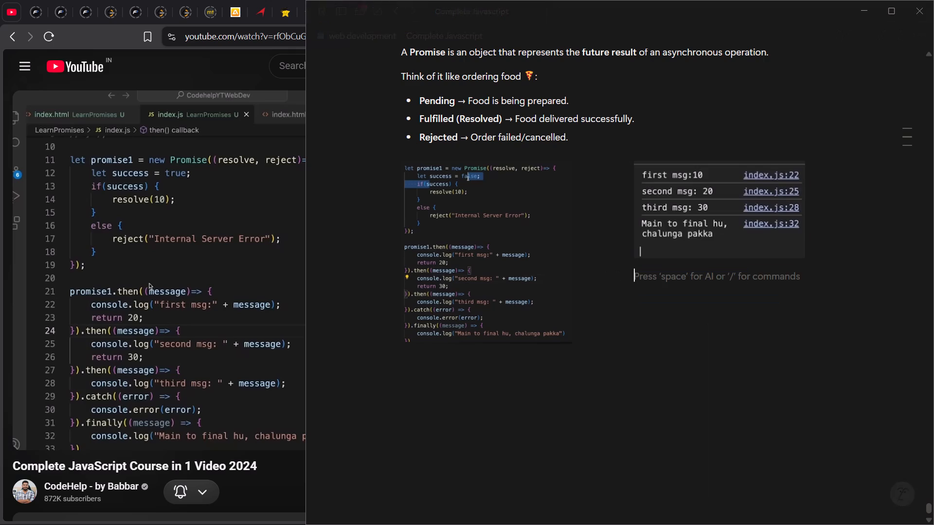
Maximise the Notion window and review the Complete Javascript notes up to the beginning and back down to the promise section.
{"action": "scroll", "coordinate": [659, 355], "scroll_direction": "up", "scroll_amount": 2}
{"action": "scroll", "coordinate": [659, 355], "scroll_direction": "down", "scroll_amount": 1}
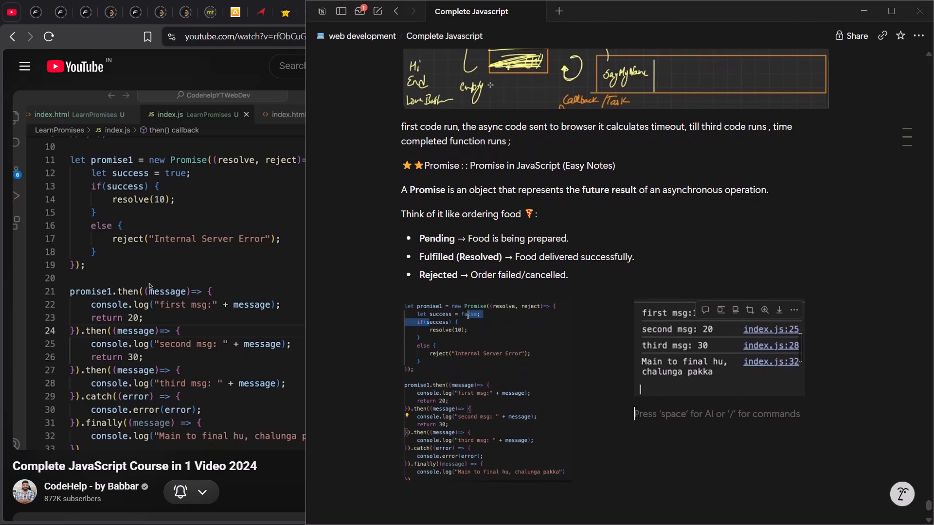
{"action": "left_click", "coordinate": [891, 4]}
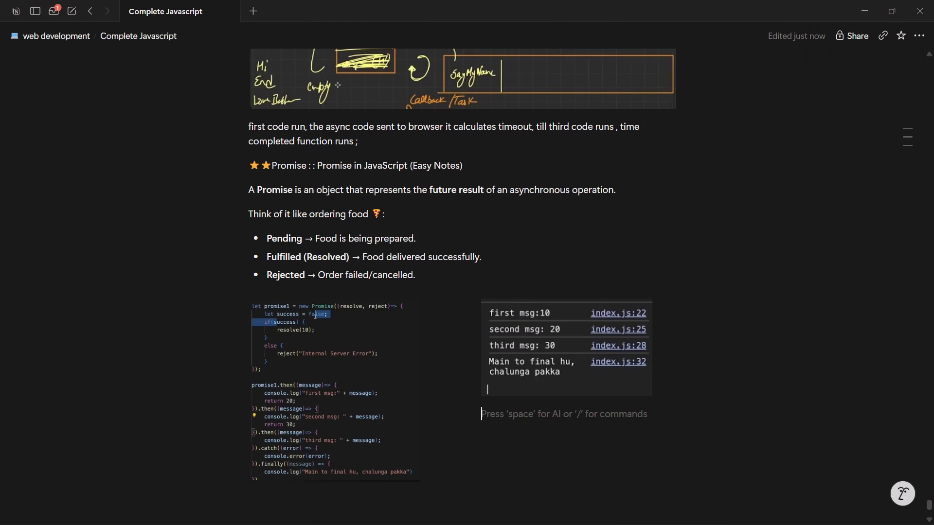
{"action": "scroll", "coordinate": [778, 251], "scroll_direction": "up", "scroll_amount": 14}
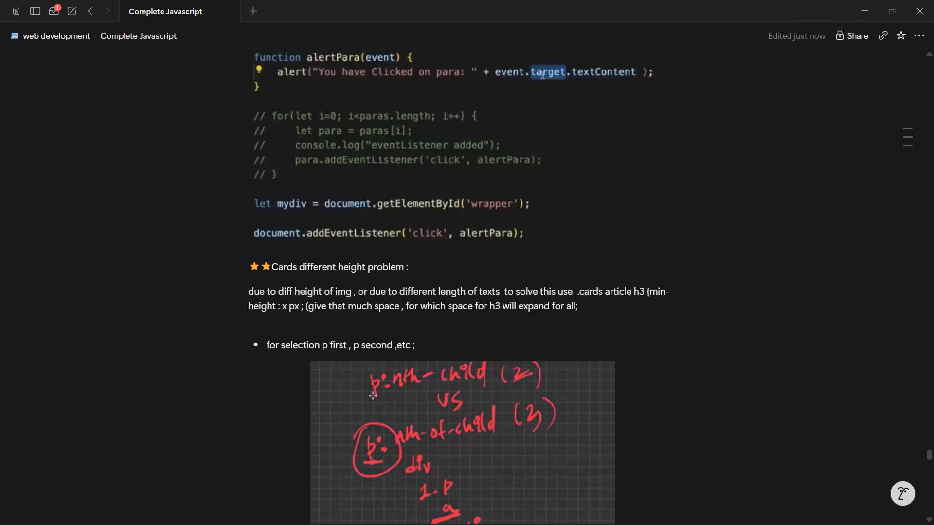
{"action": "scroll", "coordinate": [778, 251], "scroll_direction": "up", "scroll_amount": 15}
{"action": "scroll", "coordinate": [778, 251], "scroll_direction": "up", "scroll_amount": 7}
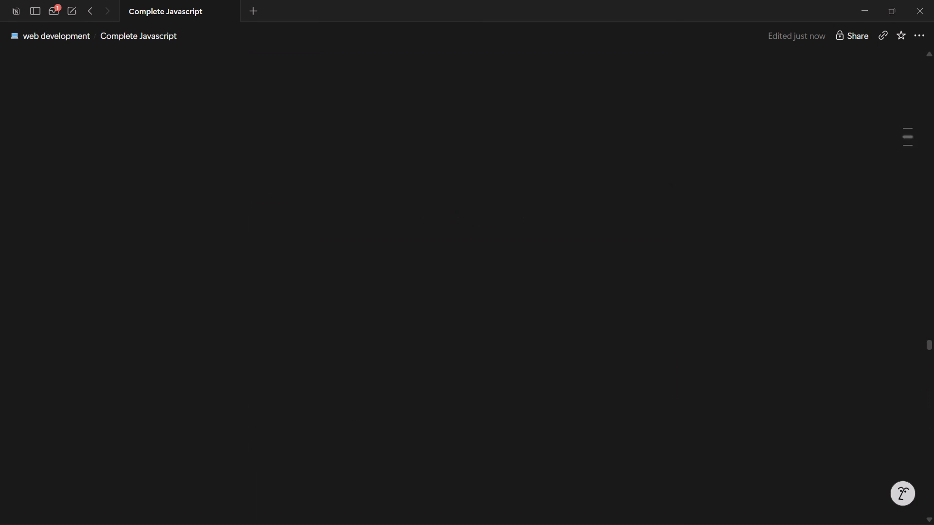
{"action": "scroll", "coordinate": [778, 251], "scroll_direction": "up", "scroll_amount": 11}
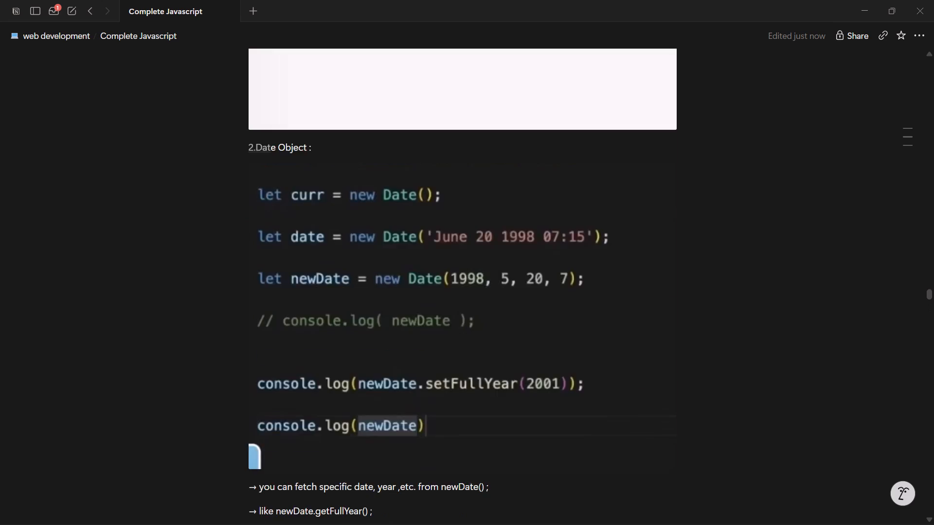
{"action": "scroll", "coordinate": [778, 251], "scroll_direction": "up", "scroll_amount": 17}
{"action": "scroll", "coordinate": [778, 251], "scroll_direction": "up", "scroll_amount": 9}
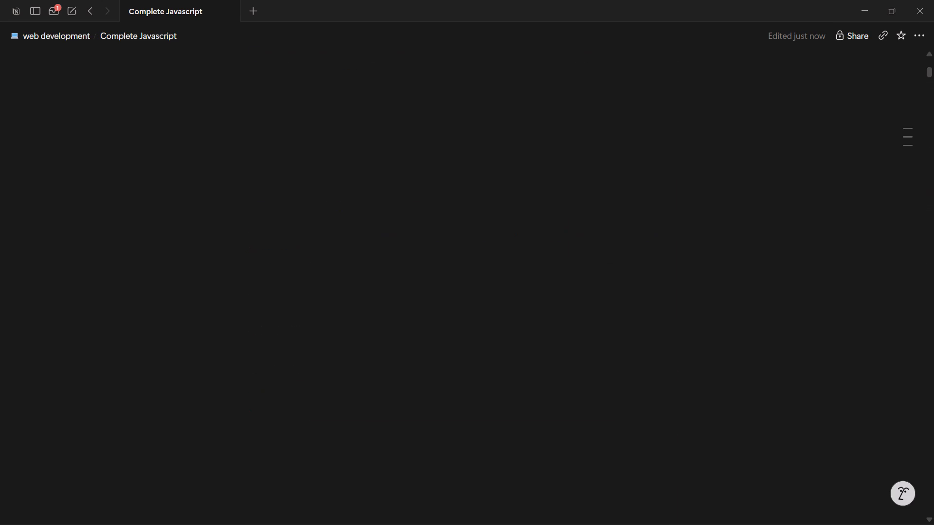
{"action": "scroll", "coordinate": [778, 251], "scroll_direction": "up", "scroll_amount": 4}
{"action": "scroll", "coordinate": [778, 251], "scroll_direction": "down", "scroll_amount": 19}
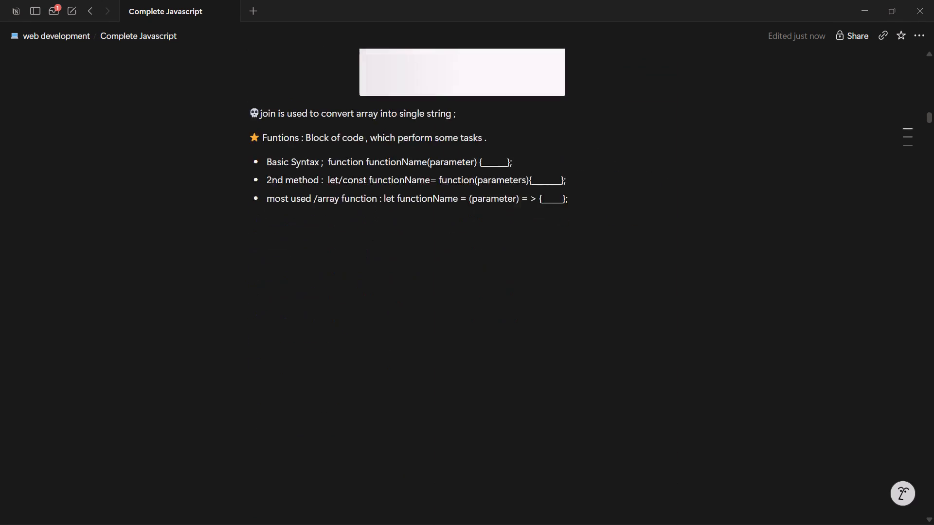
{"action": "scroll", "coordinate": [778, 251], "scroll_direction": "down", "scroll_amount": 1}
{"action": "scroll", "coordinate": [398, 326], "scroll_direction": "down", "scroll_amount": 10}
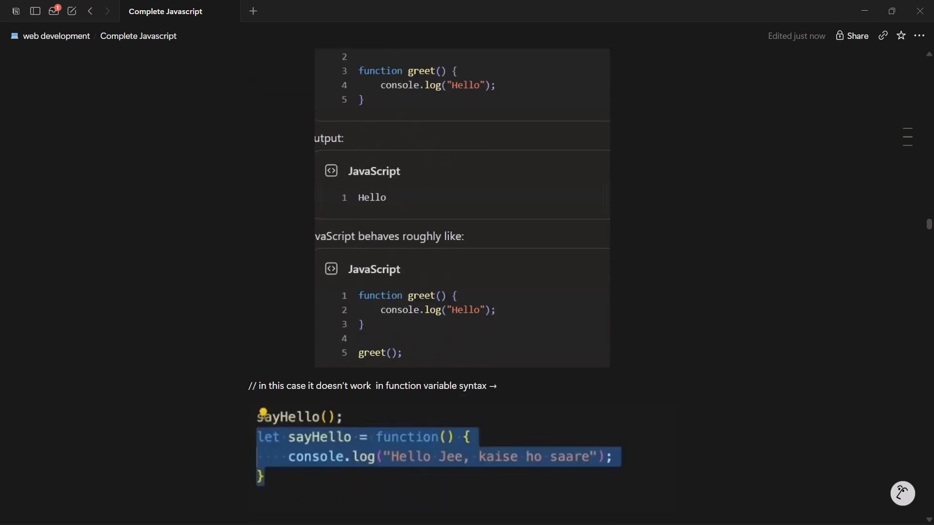
{"action": "scroll", "coordinate": [398, 326], "scroll_direction": "down", "scroll_amount": 19}
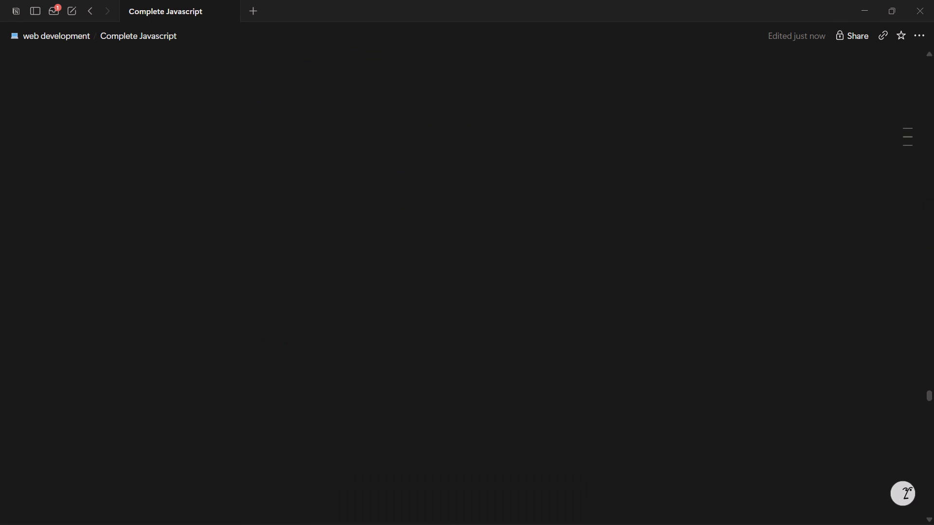
{"action": "scroll", "coordinate": [398, 326], "scroll_direction": "down", "scroll_amount": 5}
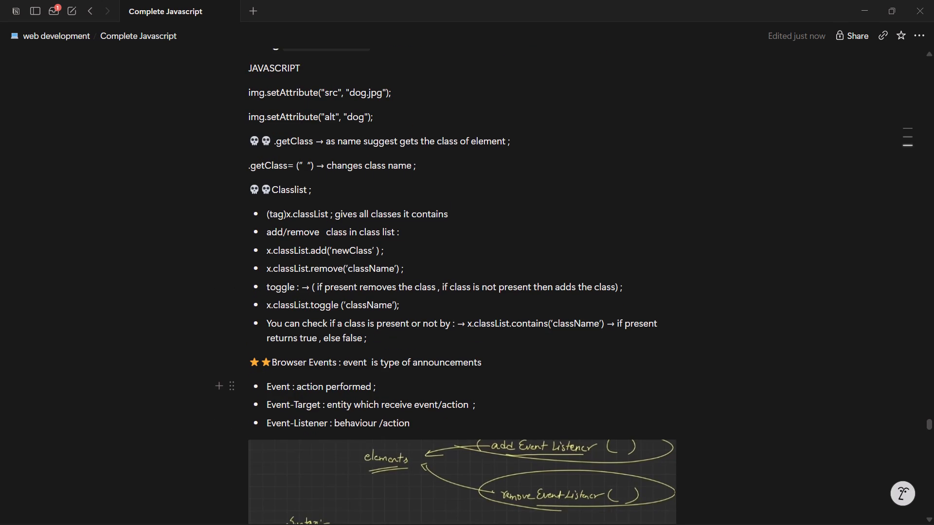
{"action": "scroll", "coordinate": [459, 376], "scroll_direction": "down", "scroll_amount": 9}
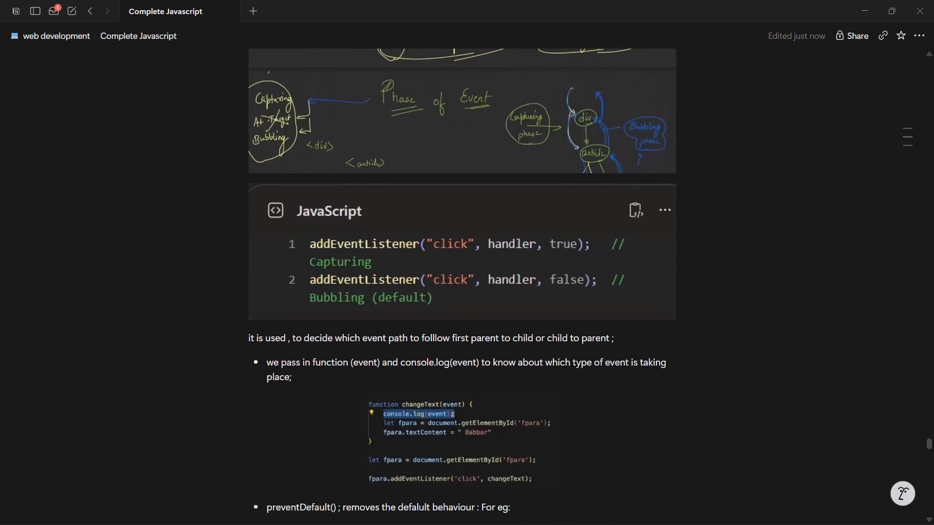
{"action": "scroll", "coordinate": [459, 376], "scroll_direction": "down", "scroll_amount": 6}
{"action": "scroll", "coordinate": [457, 440], "scroll_direction": "down", "scroll_amount": 11}
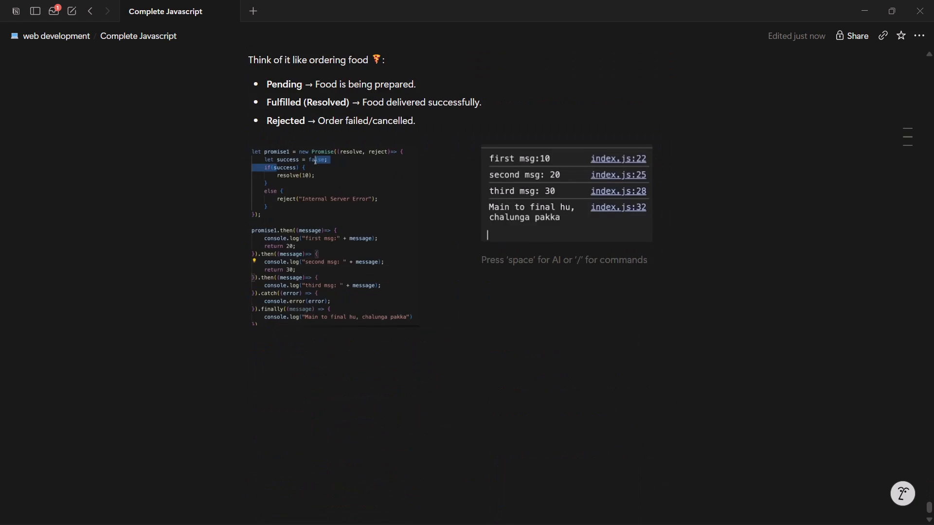
{"action": "scroll", "coordinate": [457, 440], "scroll_direction": "down", "scroll_amount": 6}
{"action": "scroll", "coordinate": [457, 440], "scroll_direction": "up", "scroll_amount": 1}
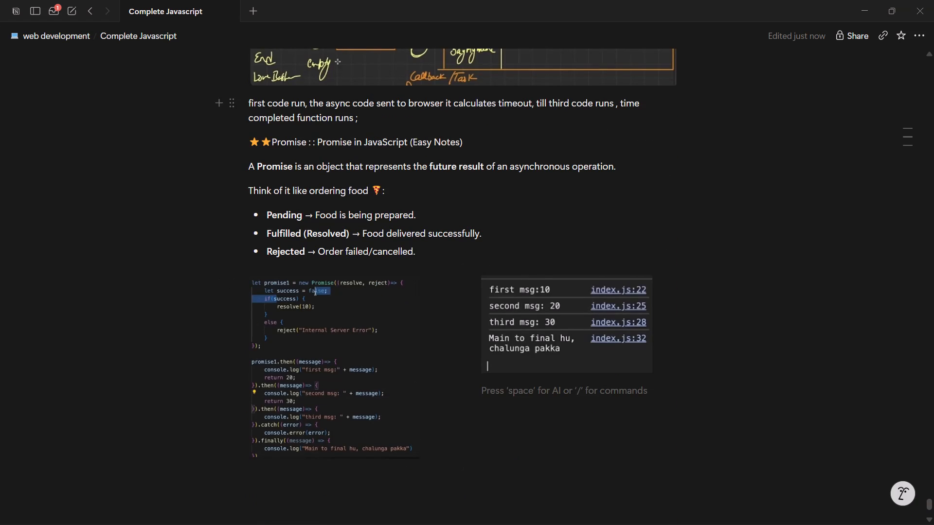
Re-read the promise heading and definition, and the event-looping, reflow and repaint notes above them.
{"action": "left_click_drag", "start_coordinate": [245, 140], "coordinate": [392, 142]}
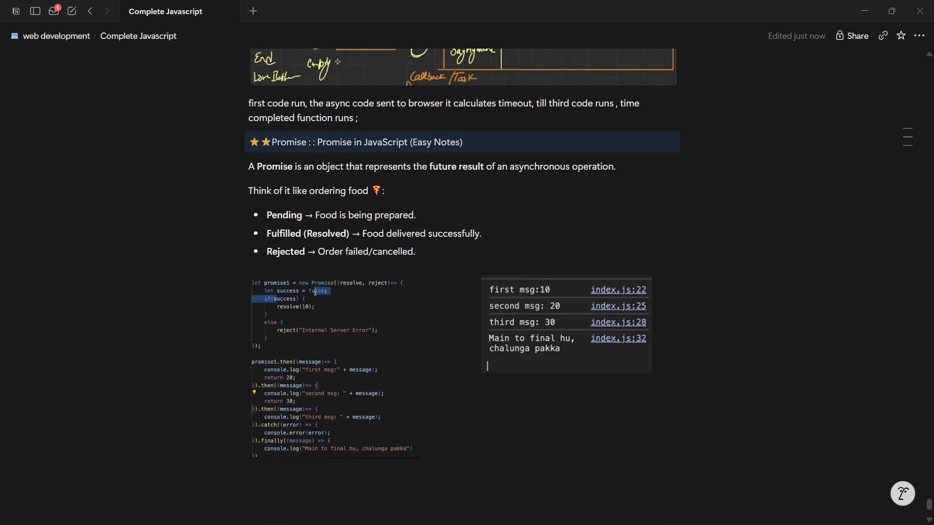
{"action": "left_click", "coordinate": [246, 164]}
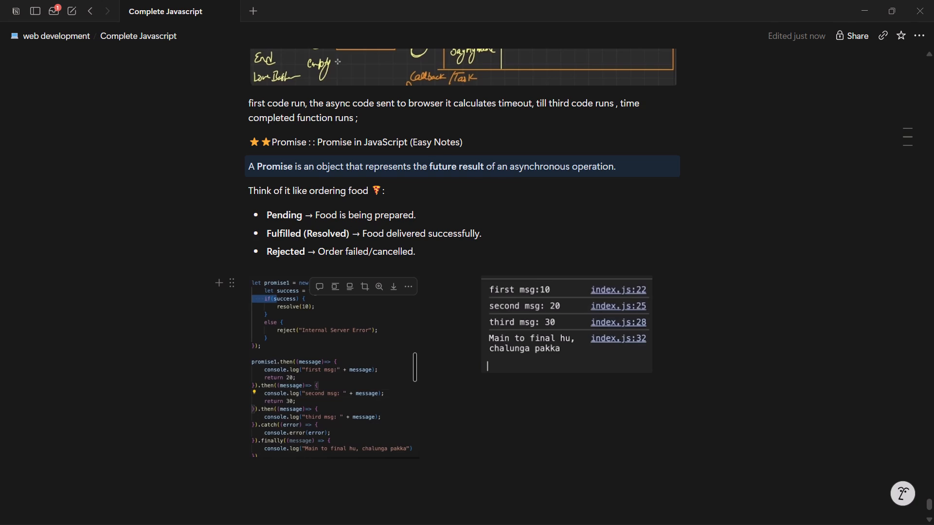
{"action": "scroll", "coordinate": [458, 402], "scroll_direction": "down", "scroll_amount": 1}
{"action": "scroll", "coordinate": [458, 402], "scroll_direction": "up", "scroll_amount": 1}
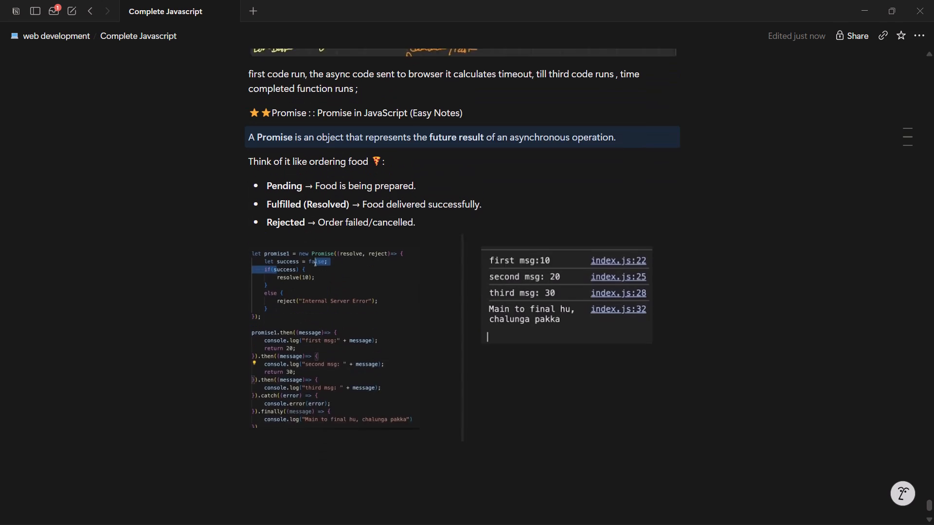
{"action": "scroll", "coordinate": [458, 402], "scroll_direction": "up", "scroll_amount": 2}
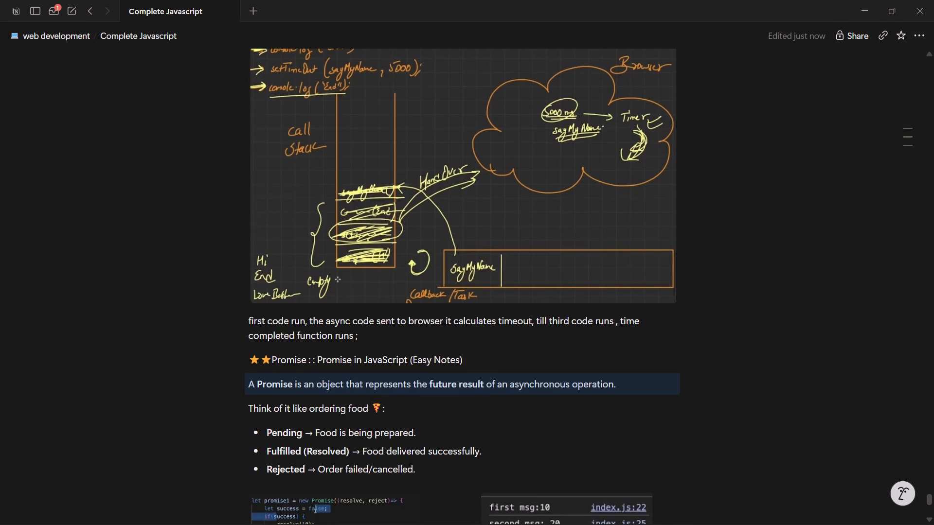
{"action": "left_click", "coordinate": [486, 356]}
{"action": "scroll", "coordinate": [424, 488], "scroll_direction": "up", "scroll_amount": 1}
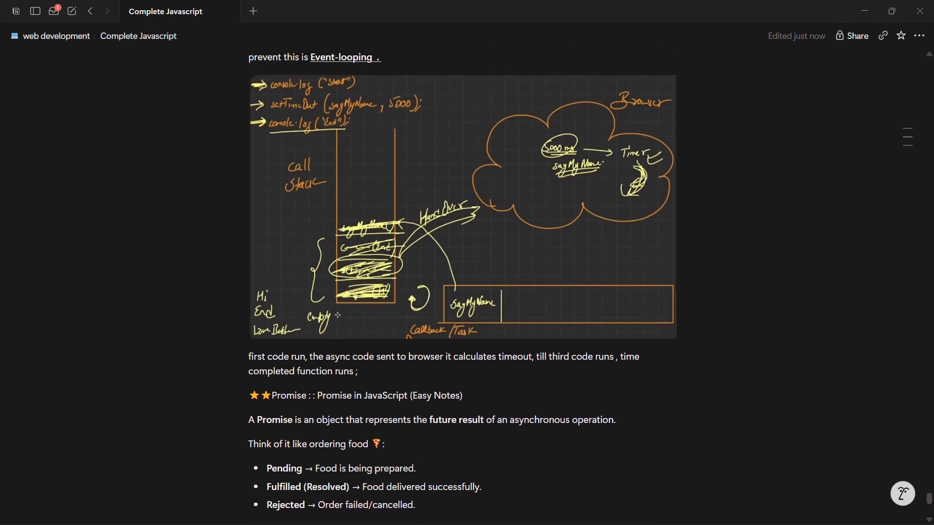
{"action": "scroll", "coordinate": [424, 488], "scroll_direction": "up", "scroll_amount": 1}
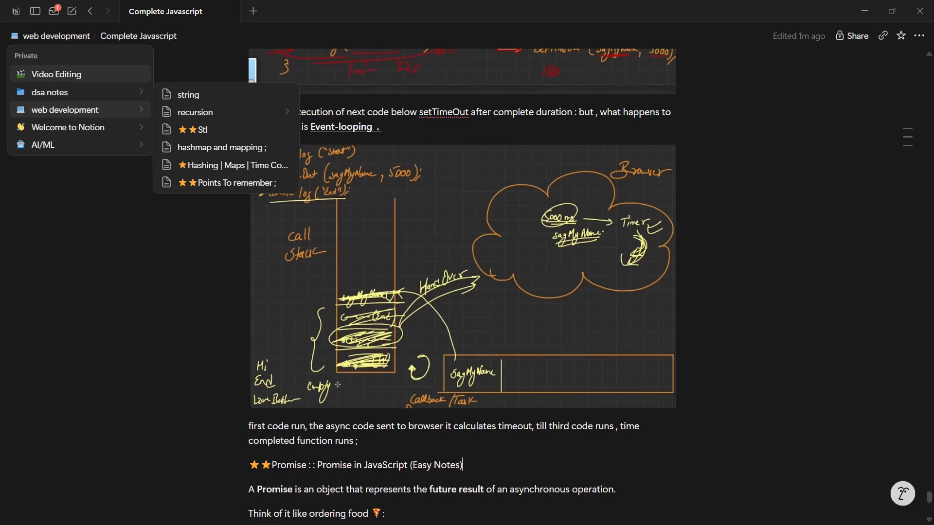
{"action": "left_click", "coordinate": [127, 233]}
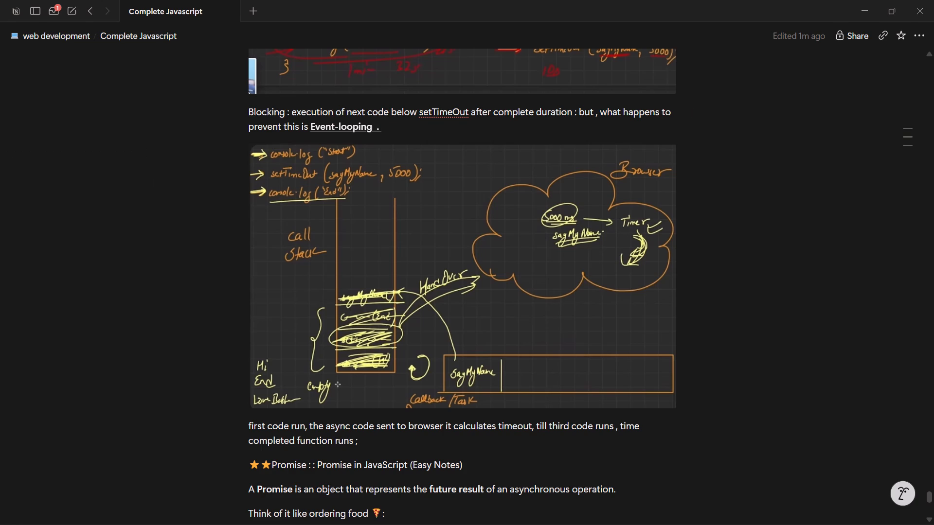
{"action": "scroll", "coordinate": [740, 170], "scroll_direction": "up", "scroll_amount": 6}
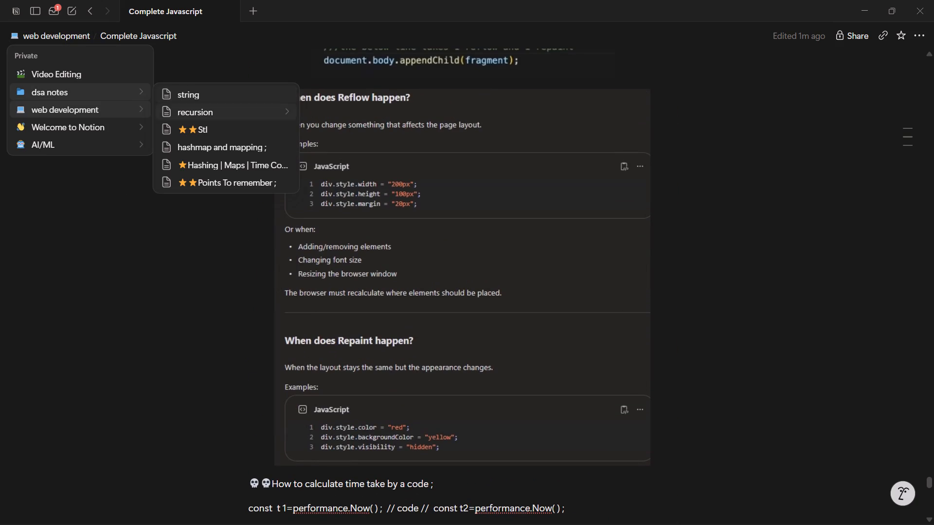
Look over the Hashing | Maps | Time Complexity page and the hashmap and mapping page in dsa notes.
{"action": "left_click", "coordinate": [203, 166]}
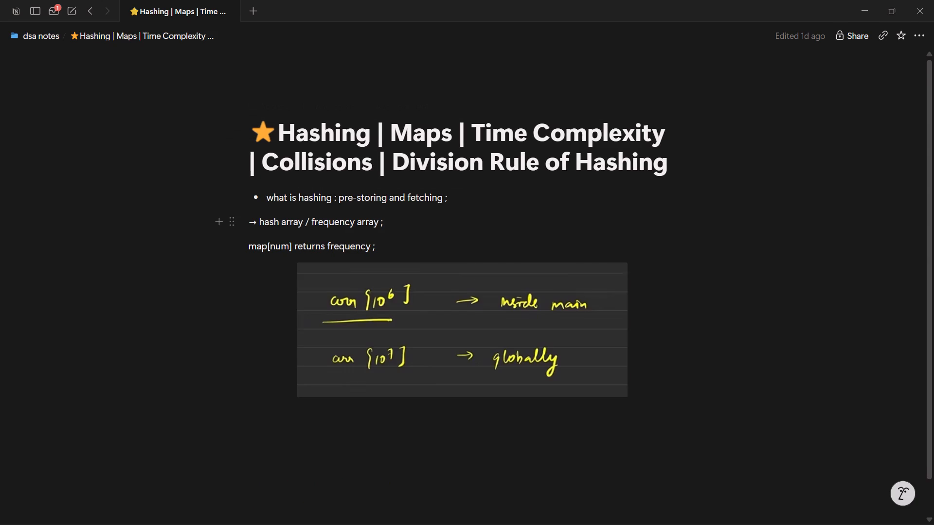
{"action": "scroll", "coordinate": [393, 338], "scroll_direction": "up", "scroll_amount": 1}
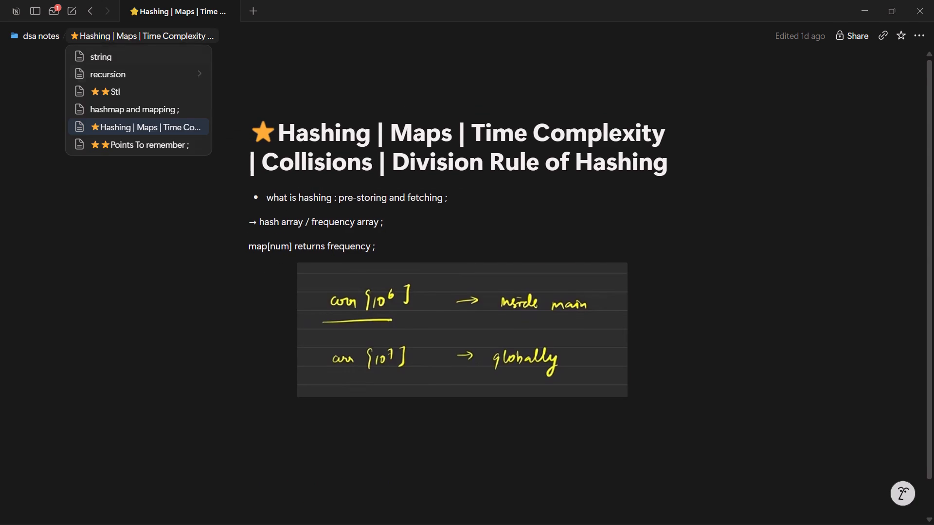
{"action": "left_click", "coordinate": [134, 111]}
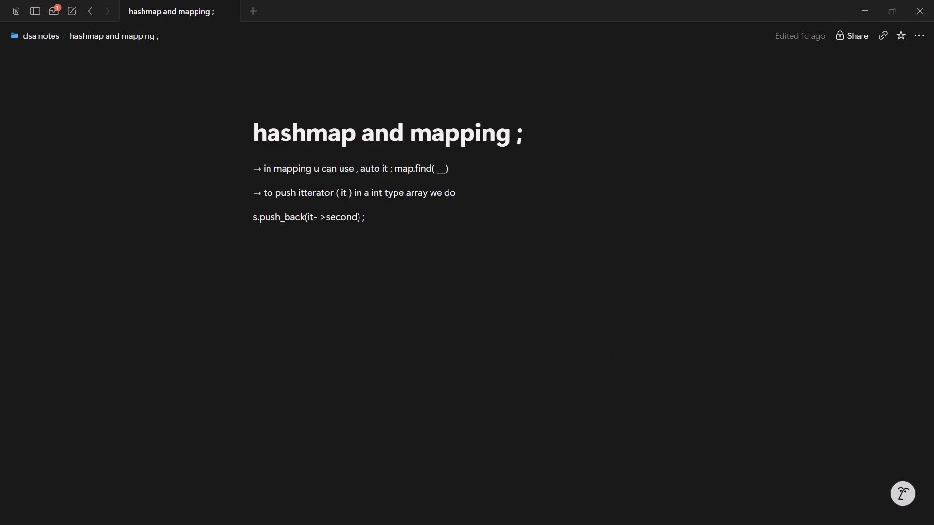
{"action": "scroll", "coordinate": [321, 247], "scroll_direction": "up", "scroll_amount": 1}
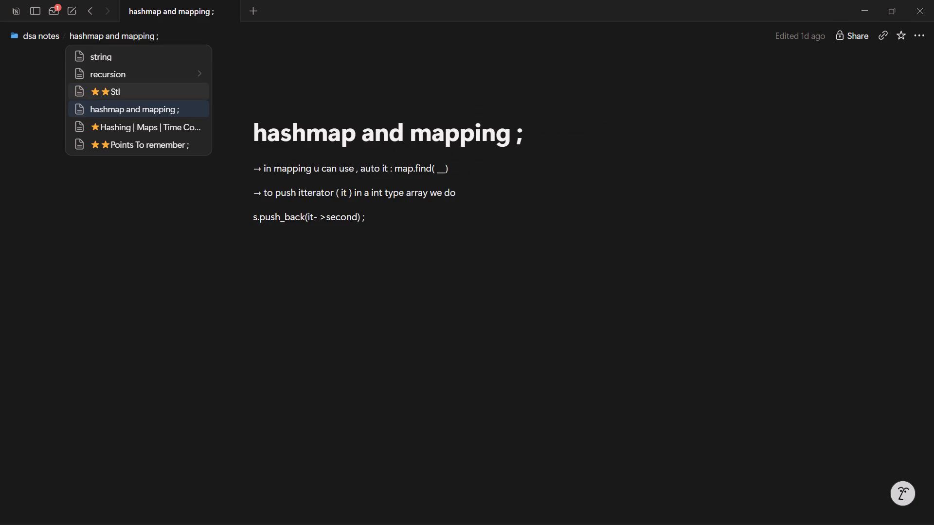
Open the Stl page in dsa notes and review its pair, vector, iterator and map notes down to the lower_bound and upper_bound explanation.
{"action": "left_click", "coordinate": [132, 94]}
{"action": "scroll", "coordinate": [353, 328], "scroll_direction": "down", "scroll_amount": 3}
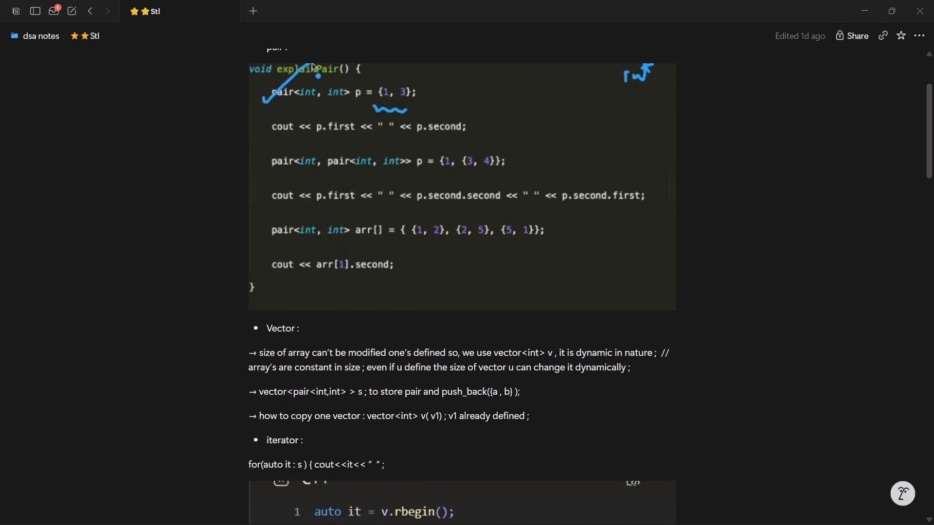
{"action": "scroll", "coordinate": [353, 328], "scroll_direction": "down", "scroll_amount": 12}
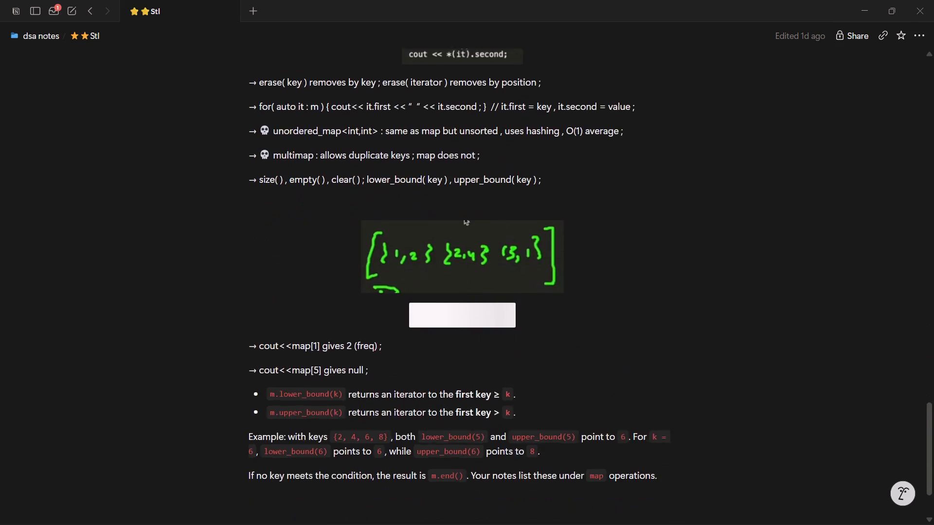
{"action": "scroll", "coordinate": [353, 328], "scroll_direction": "down", "scroll_amount": 4}
{"action": "scroll", "coordinate": [252, 227], "scroll_direction": "up", "scroll_amount": 2}
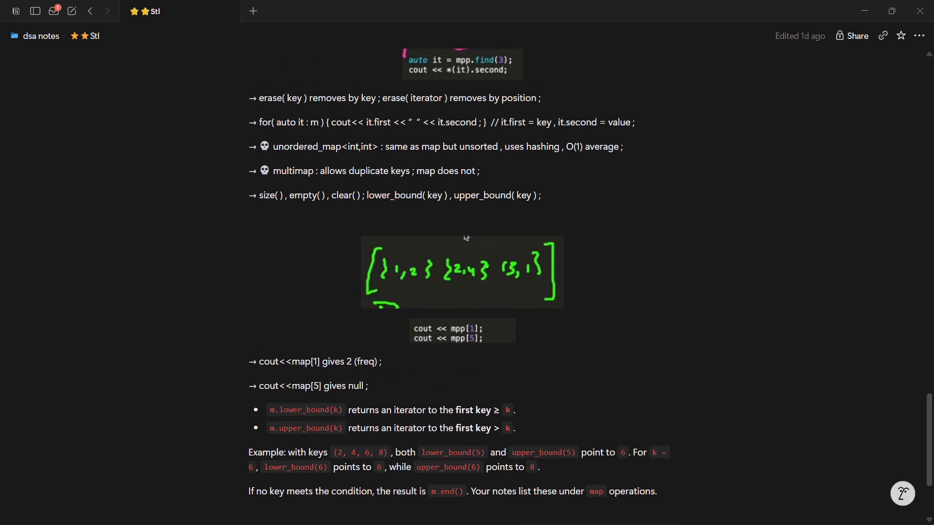
{"action": "scroll", "coordinate": [221, 245], "scroll_direction": "up", "scroll_amount": 1}
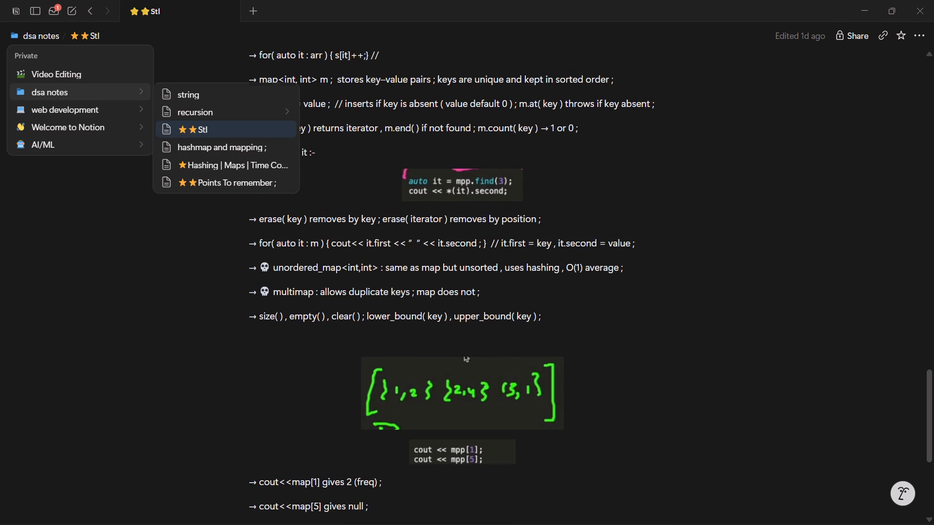
{"action": "left_click", "coordinate": [95, 176]}
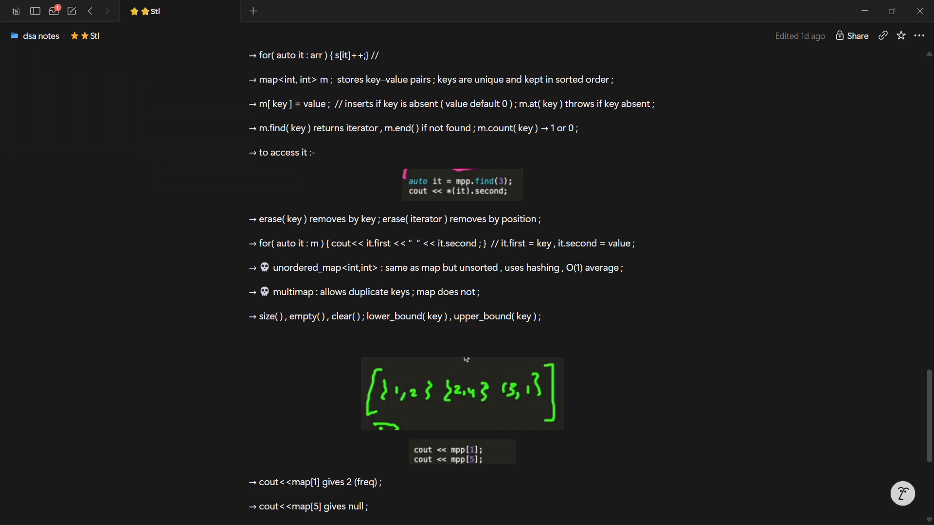